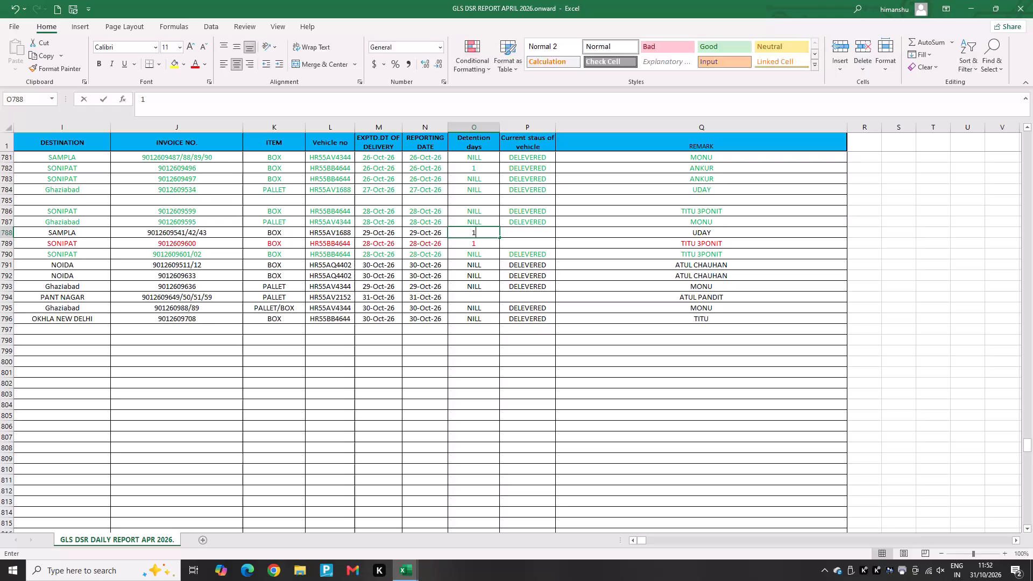
Set the current vehicle status to DELEVERED for the SAMPLA entry in row 788 and the SONIPAT entry in row 789.
key("Right")
type("DE")
key("Down")
key("Left")
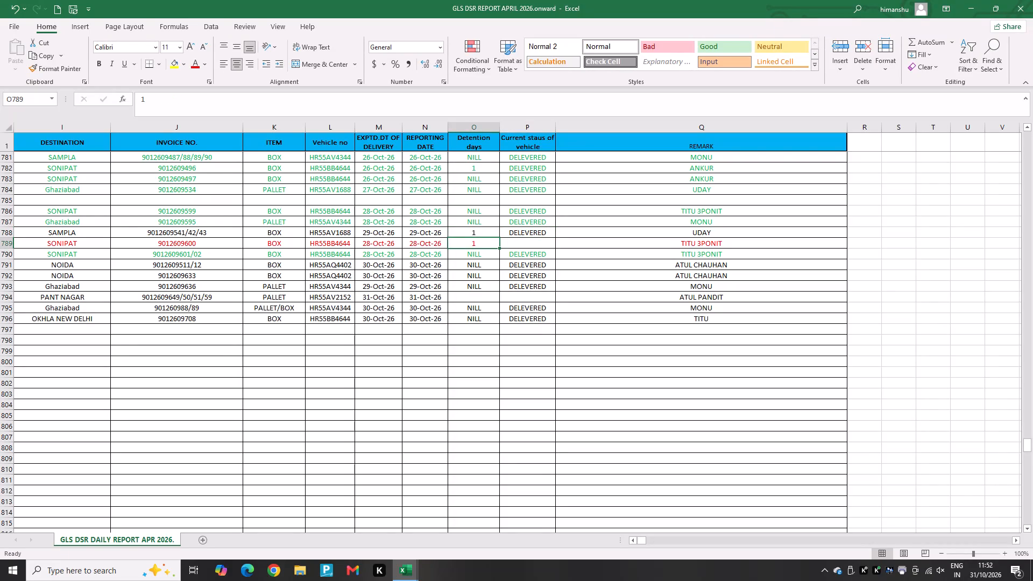
key("Right")
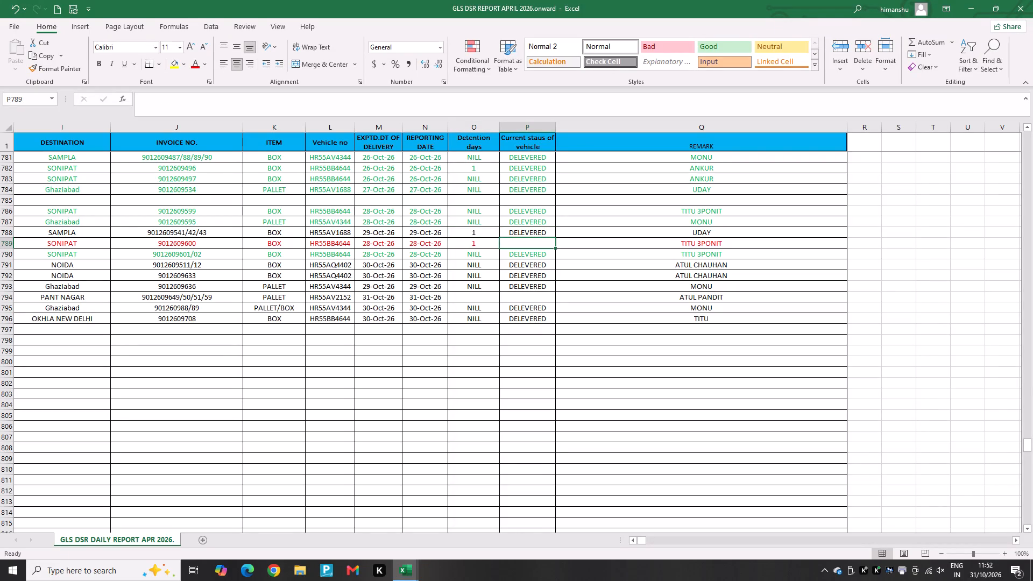
type("DE")
key("Right")
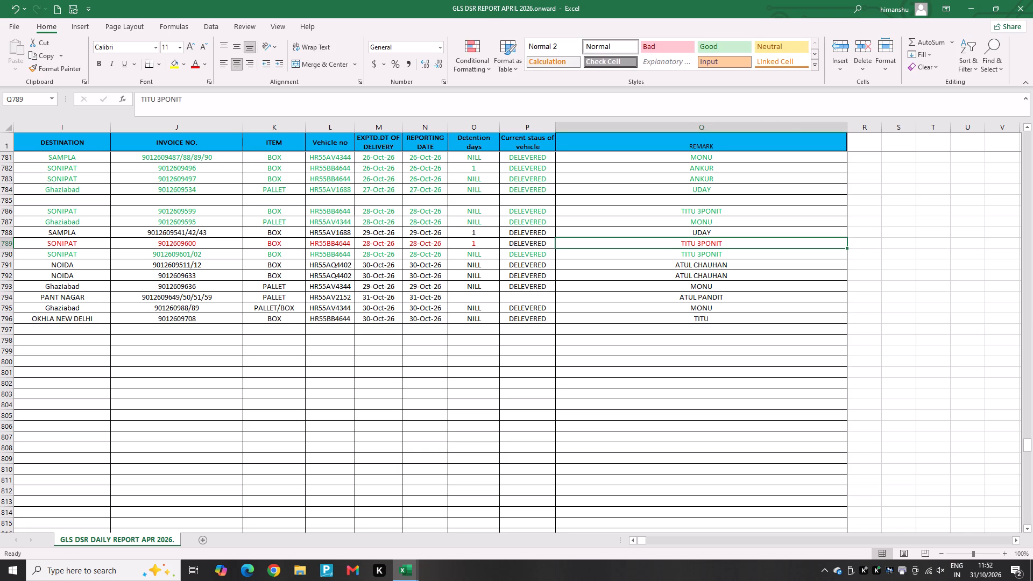
Change the font colour of the whole LT Foods entry in row 789 to standard green.
key("shift+Left")
key("shift+Left")
key("shift+Left")
key("shift+Left")
key("shift+Left")
key("shift+Left")
key("shift+Left")
key("shift+Left")
key("shift+Left")
key("shift+Left")
key("shift+Left")
key("shift+Left")
key("shift+Left")
key("shift+Left")
key("shift+Left")
key("shift+Left")
key("shift+Left")
key("shift+Left")
key("shift+Left")
key("shift+Left")
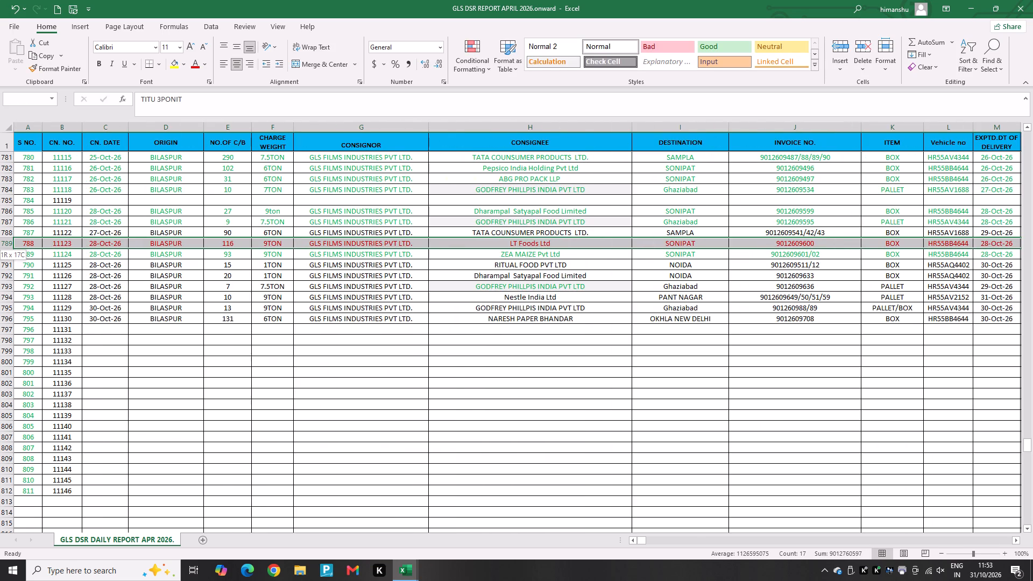
left_click(200, 65)
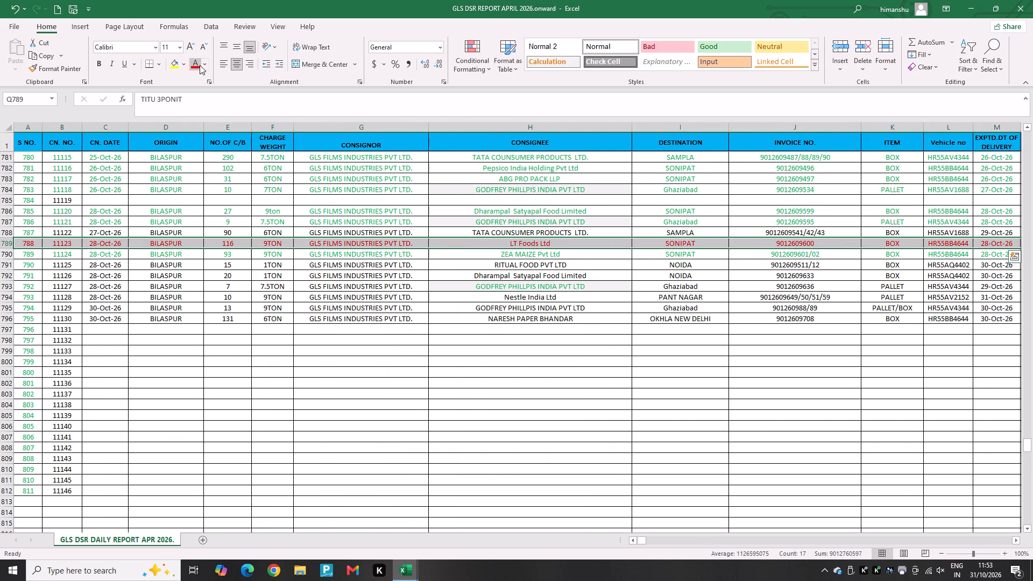
left_click(201, 65)
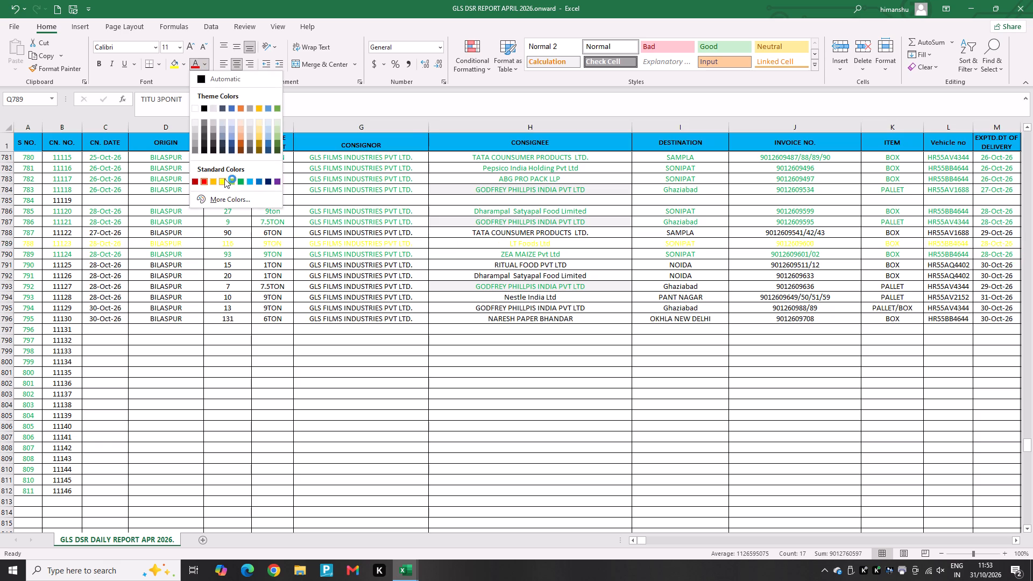
left_click(240, 182)
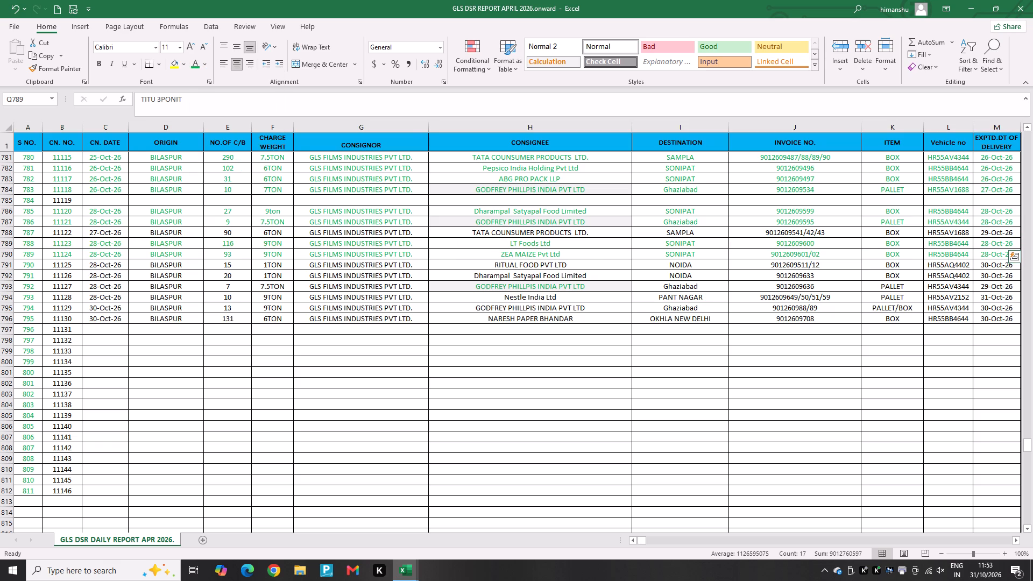
Apply the green font colour to the whole TATA COUNSUMER PRODUCTS entry in row 788.
key("Right")
key("Up")
key("Left")
key("Left")
key("Right")
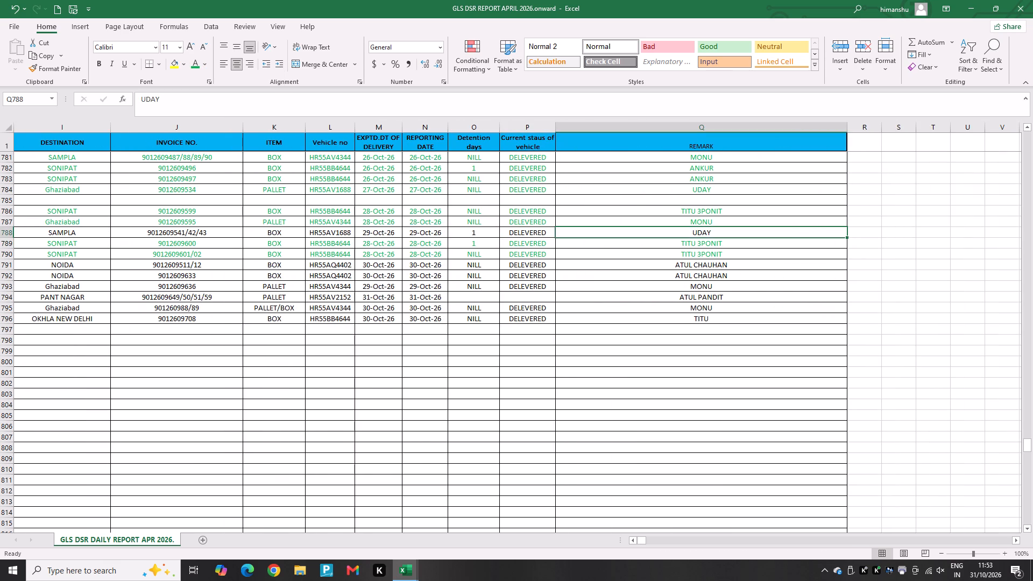
key("shift+Left")
key("shift+Left")
key("shift+Left")
key("shift+Left")
key("shift+Left")
key("shift+Left")
key("shift+Left")
key("shift+Left")
key("shift+Left")
key("shift+Left")
key("shift+Left")
key("shift+Left")
key("shift+Left")
key("shift+Left")
key("shift+Left")
key("shift+Left")
key("shift+Left")
key("shift+Left")
key("shift+Left")
key("shift+Left")
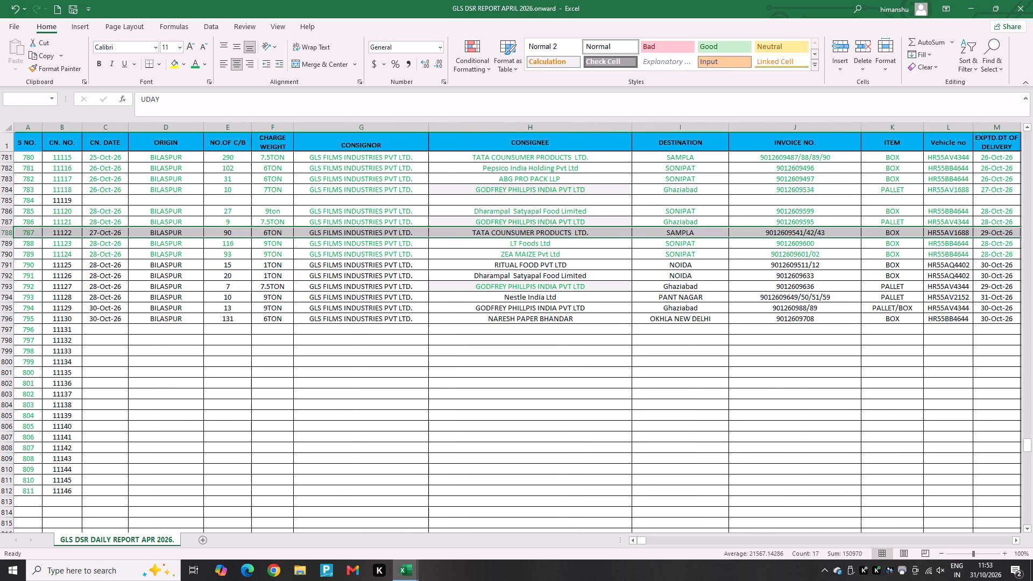
left_click(198, 68)
Apply the green font colour to the delivered entries in rows 791 to 793, across all columns.
key("Right")
key("Left")
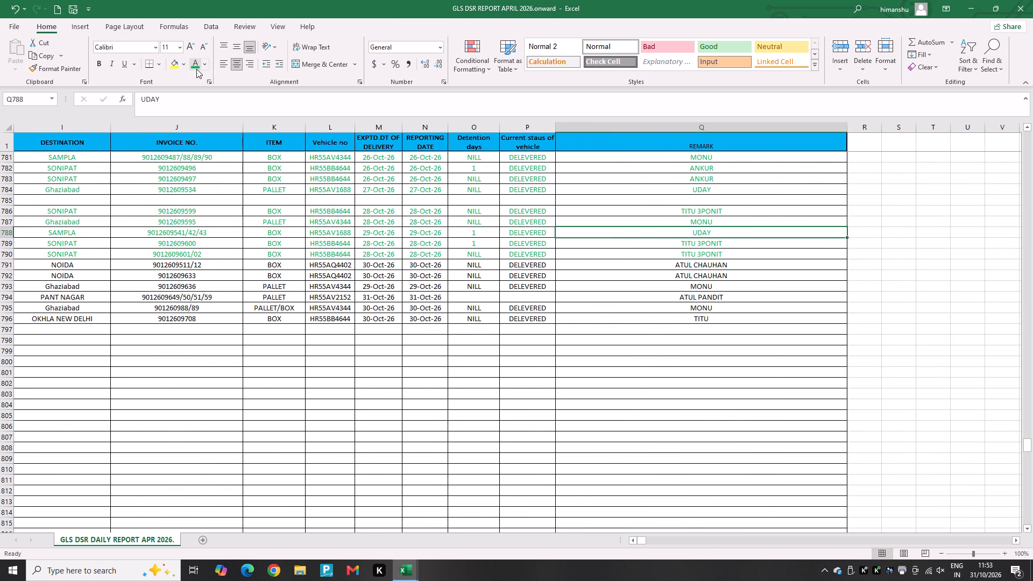
key("Down")
key("Down")
key("Down")
key("shift+Down")
key("shift+Down")
key("shift+Left")
key("shift+Left")
key("shift+Left")
key("shift+Left")
key("shift+Left")
key("shift+Left")
key("shift+Left")
key("shift+Left")
key("shift+Left")
key("shift+Left")
key("shift+Left")
key("shift+Left")
key("shift+Left")
key("shift+Left")
key("shift+Left")
key("shift+Left")
key("shift+Left")
key("shift+Left")
key("shift+Left")
key("shift+Left")
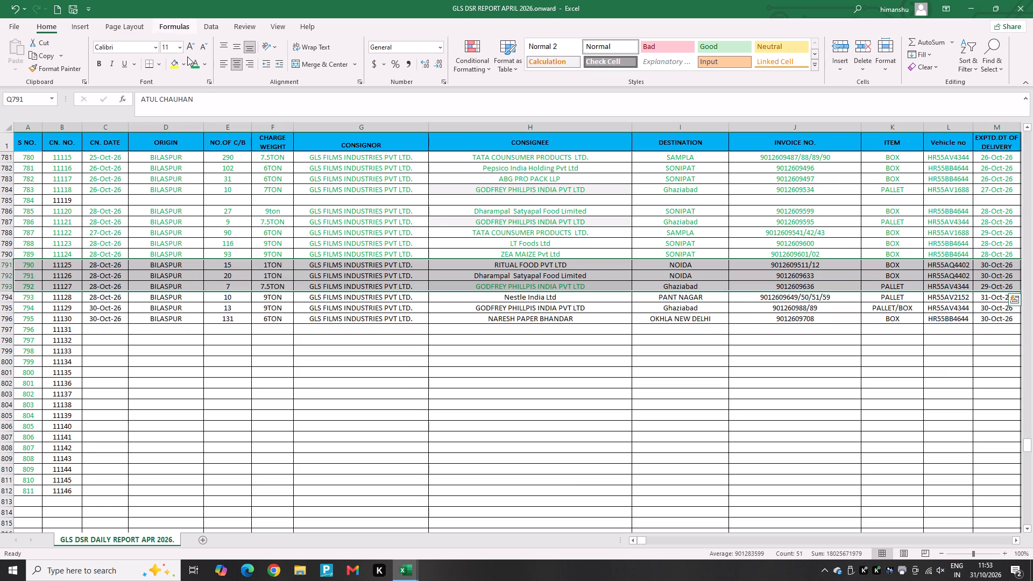
left_click(190, 66)
Apply the green font colour to the delivered entries in rows 795 and 796, across all columns.
key("Right")
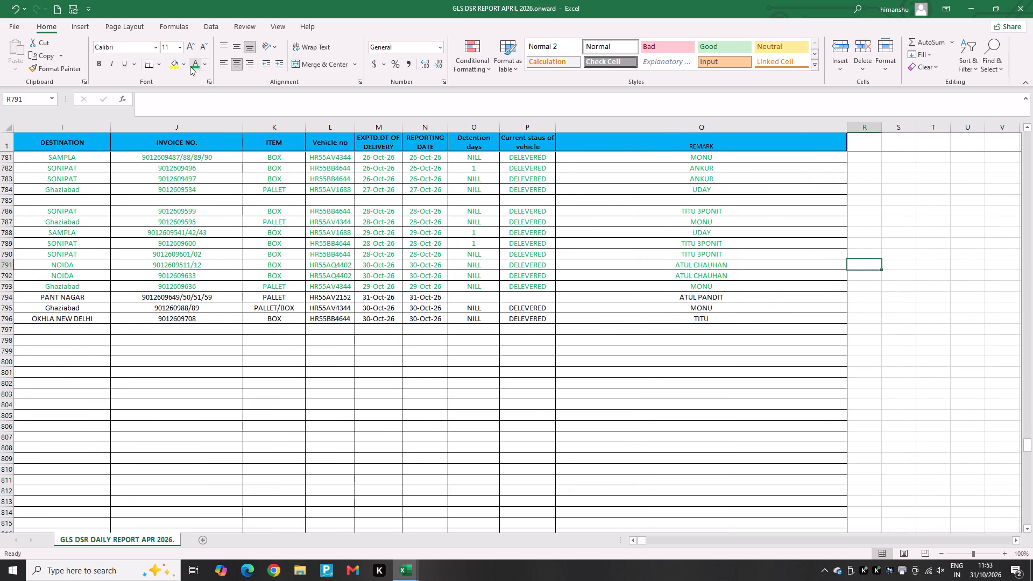
key("Left")
key("Down")
key("Down")
key("Down")
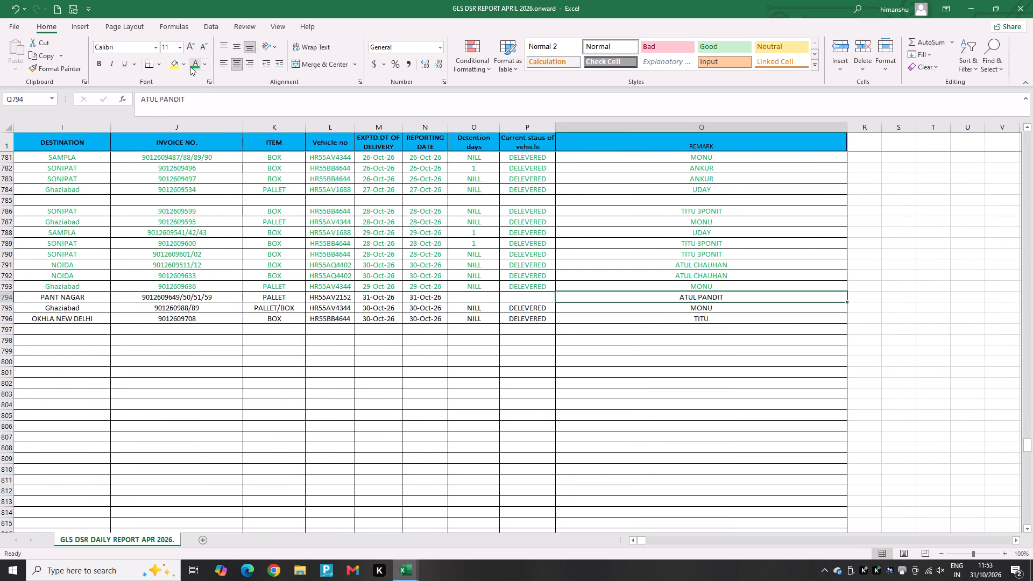
key("Down")
key("shift+Down")
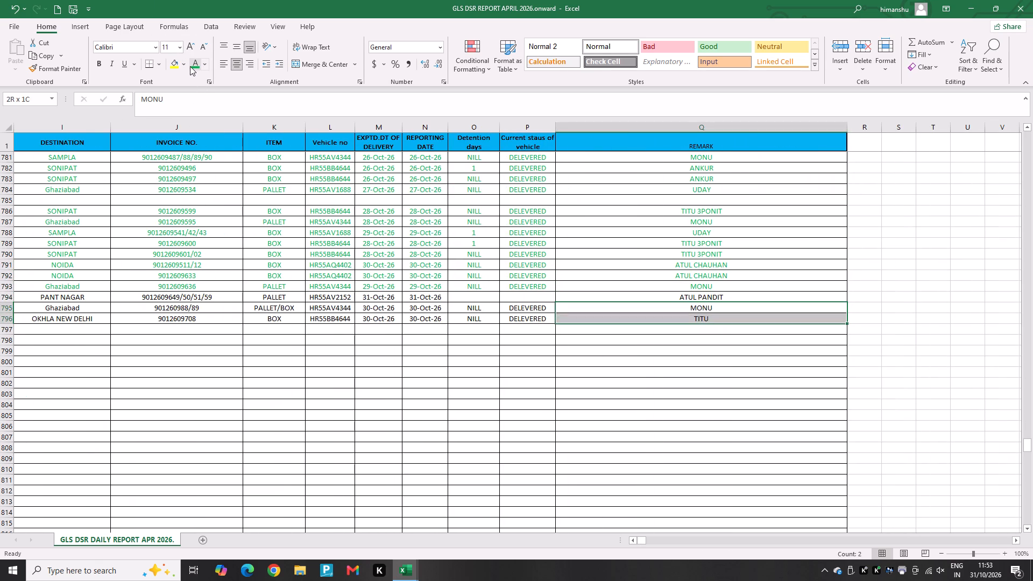
key("shift+Left")
key("shift+Left")
key("shift+Left")
key("shift+Left")
key("shift+Left")
key("shift+Left")
key("shift+Left")
key("shift+Left")
key("shift+Left")
key("shift+Left")
key("shift+Left")
key("shift+Left")
key("shift+Left")
key("shift+Left")
key("shift+Left")
key("shift+Left")
key("shift+Left")
key("shift+Left")
key("shift+Left")
key("shift+Left")
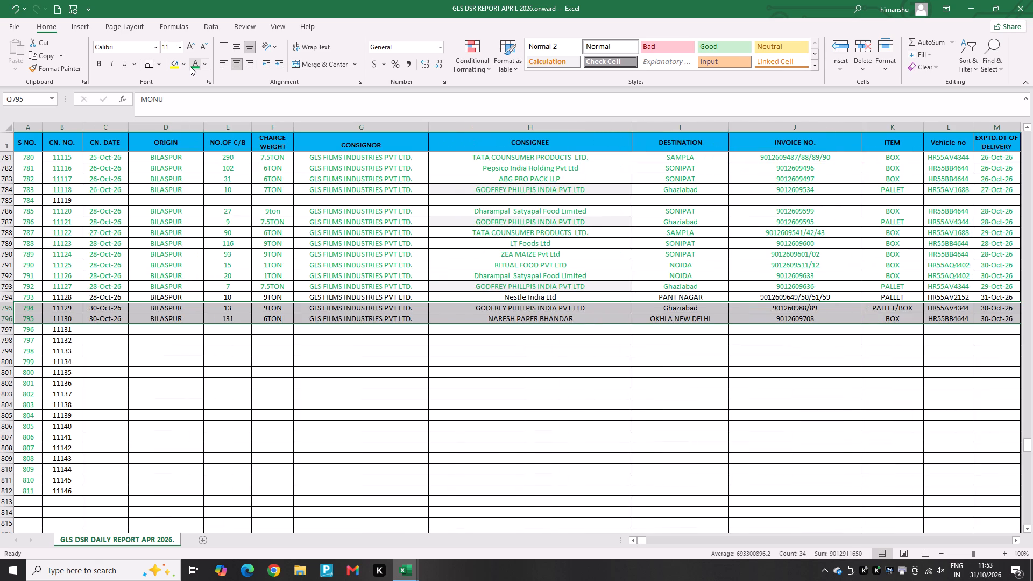
left_click(192, 65)
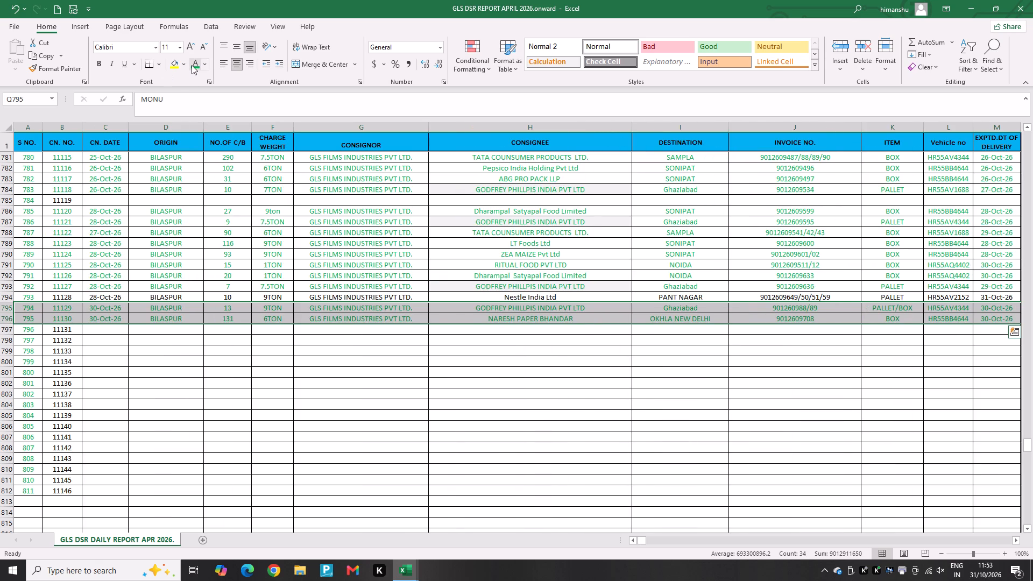
Go to CN. NO. 11131 in row 797 and save the GLS DSR report workbook.
key("Right")
key("Up")
key("Left")
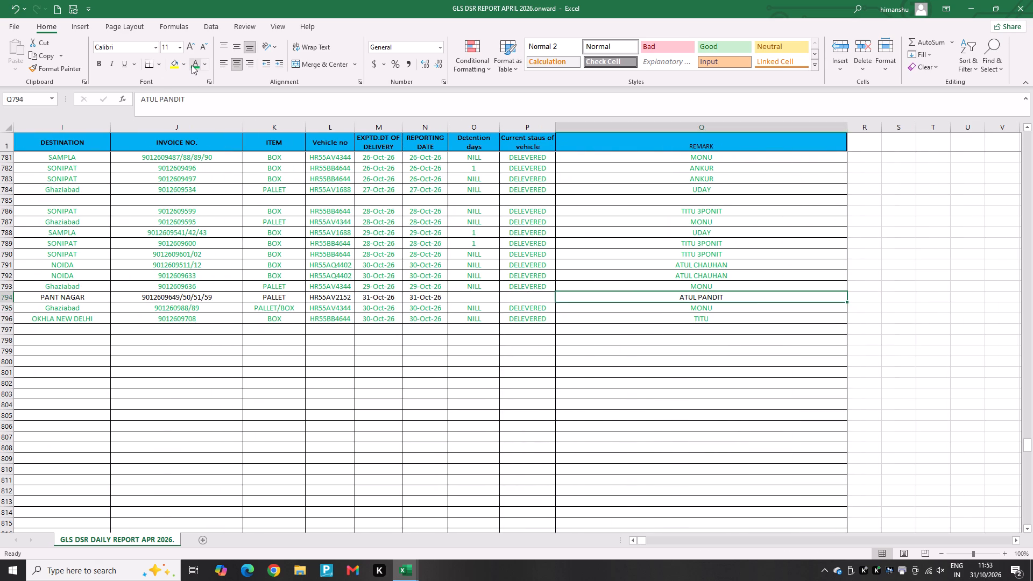
key("Down")
key("Down")
key("Down")
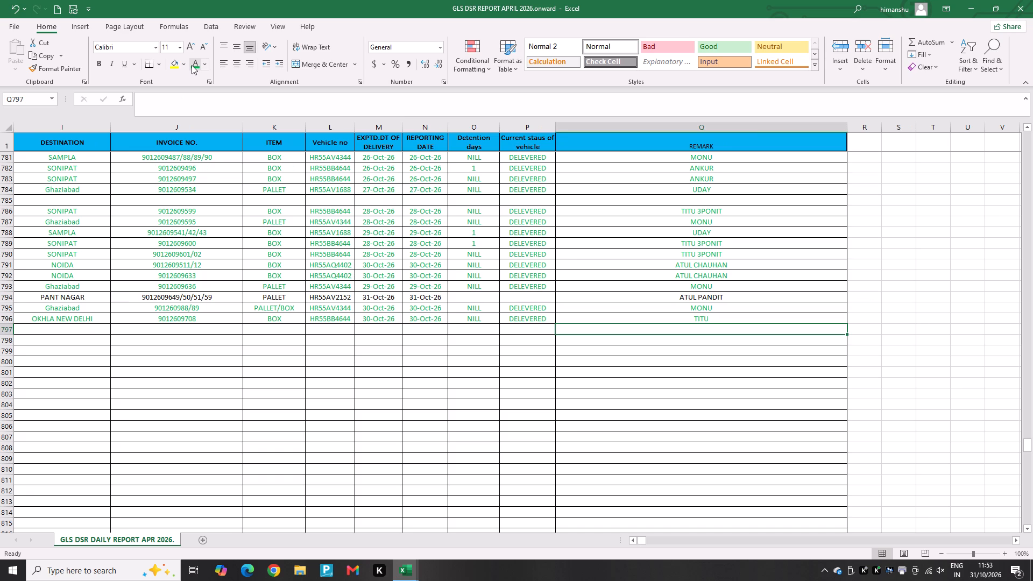
key("Left")
key("Left")
key("Left")
key("Left")
key("Left")
key("Left")
key("Left")
key("Left")
key("Left")
key("Left")
key("Left")
key("Left")
key("Left")
key("Left")
key("Left")
key("Left")
key("Left")
key("Left")
key("Left")
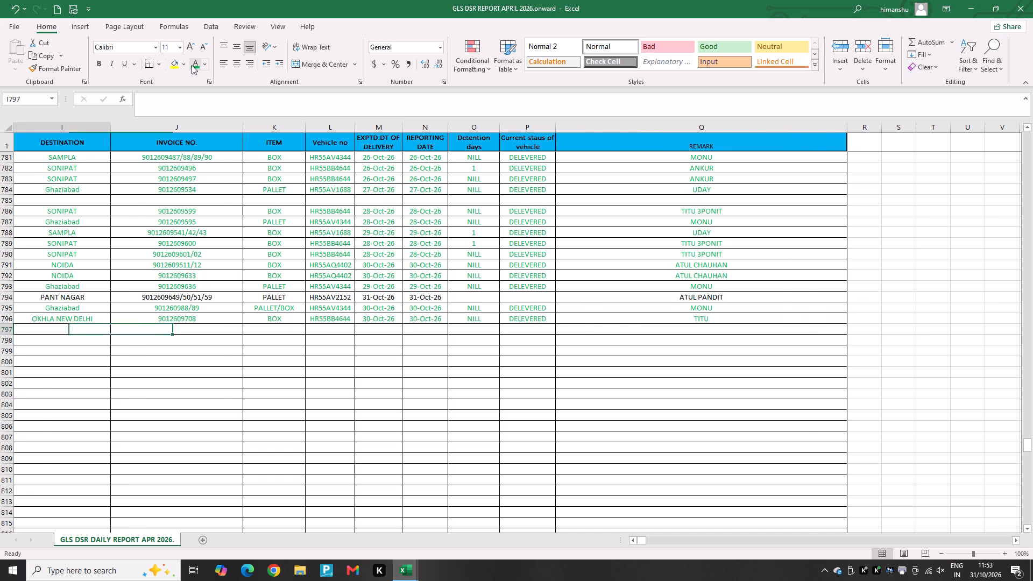
key("Right")
key("ctrl+s")
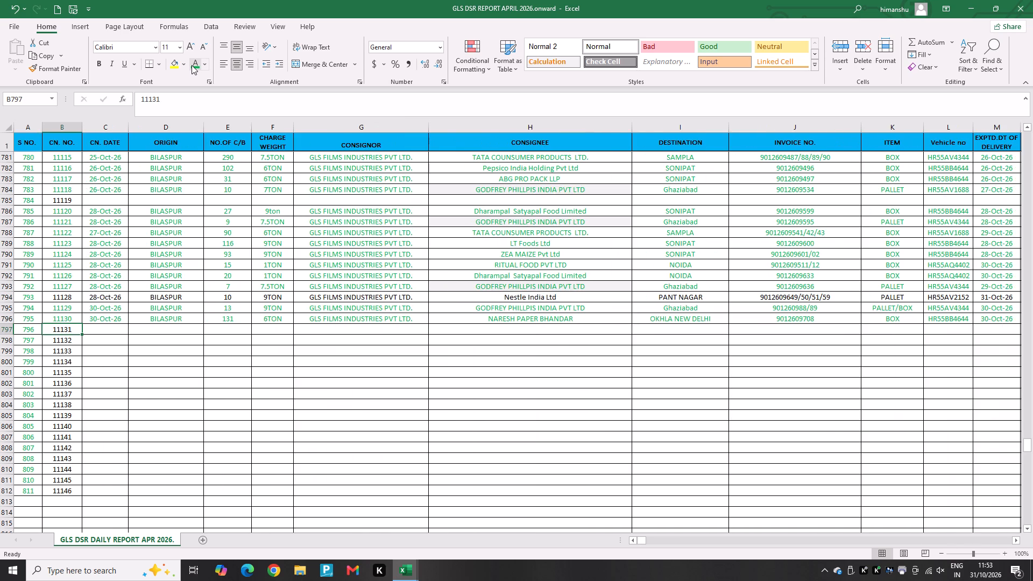
key("ctrl+s")
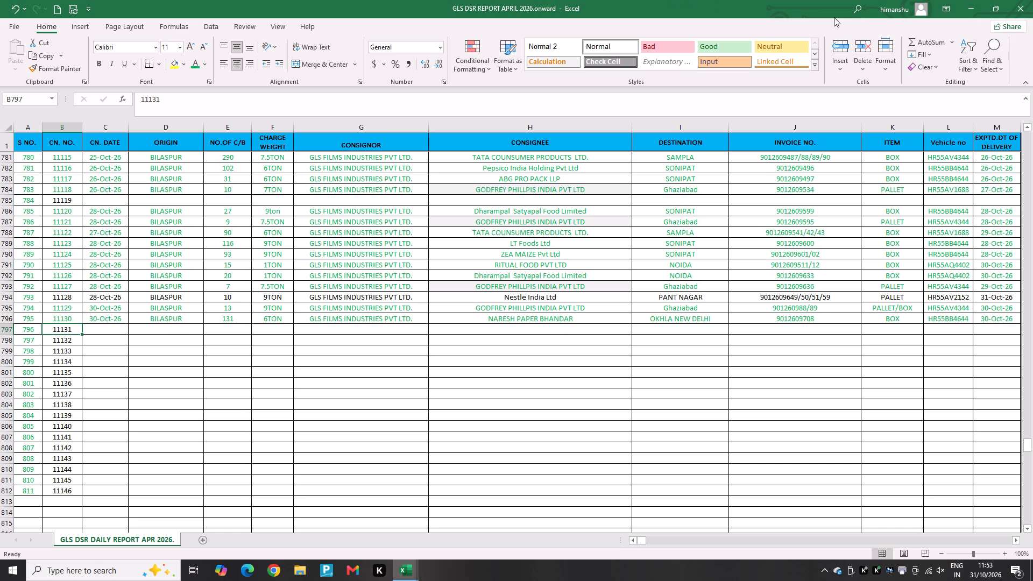
Switch to the ATTENDENCE JAN-2026 -2027 workbook and save it.
left_click(965, 5)
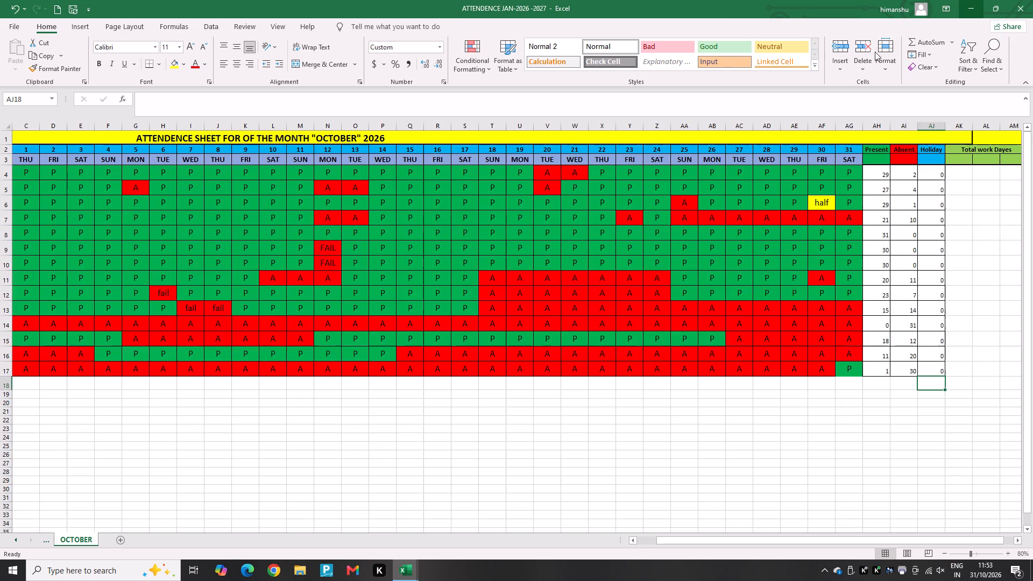
key("ctrl+s")
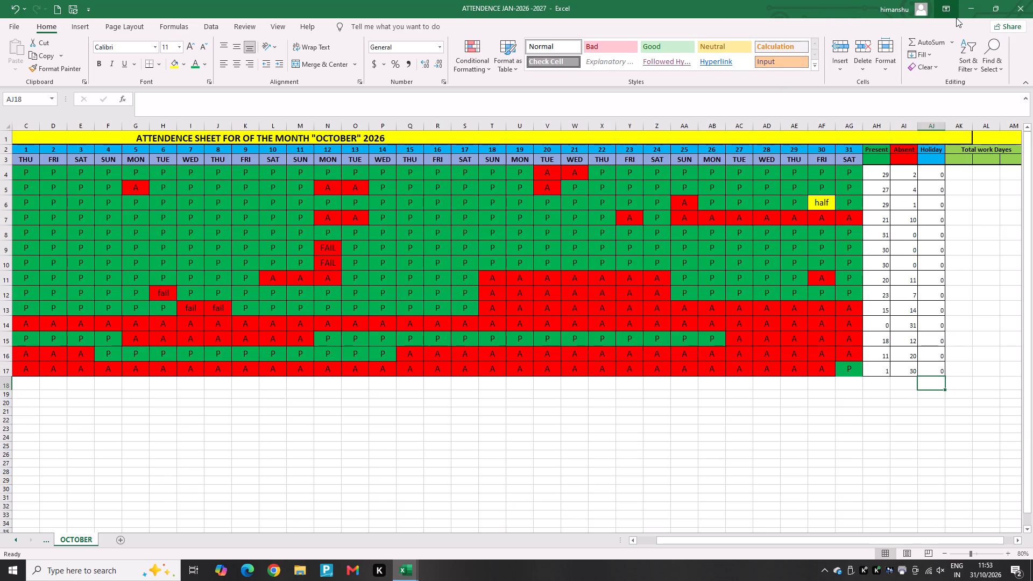
Change the attendance mark in row 11 for Friday 30 October to "fail".
left_click(825, 278)
double_click(825, 278)
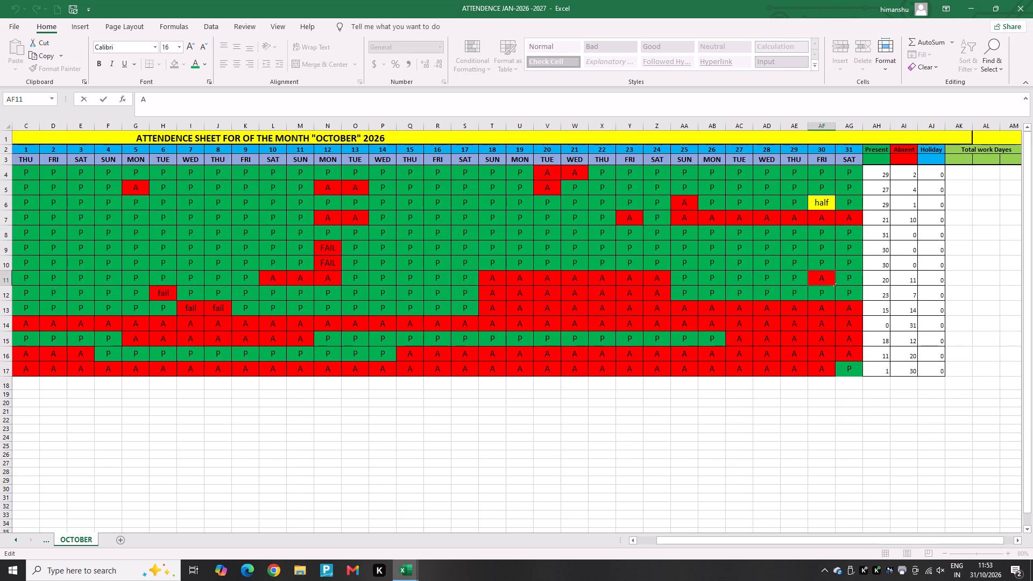
key("BackSpace")
type("fail")
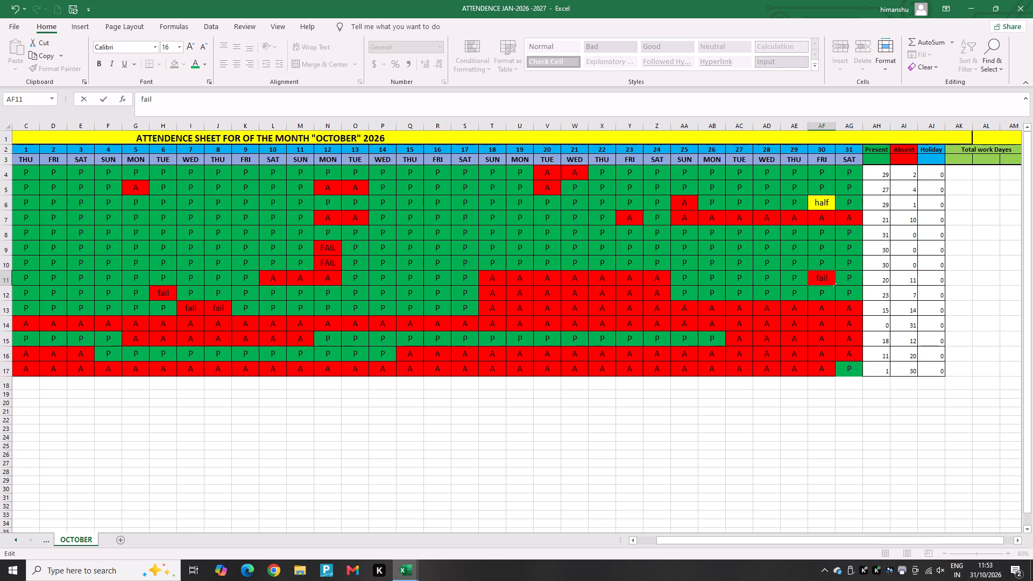
key("Return")
Open the Copy of MIS DD Logistics workbook from the desktop and show its ALL BOOKING REPORT sheet.
left_click(966, 0)
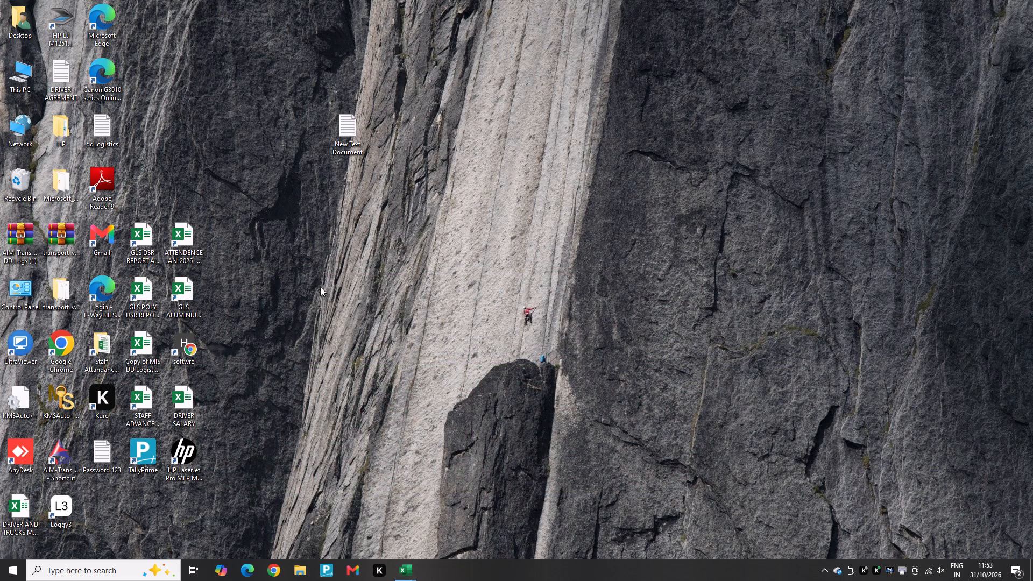
double_click(153, 348)
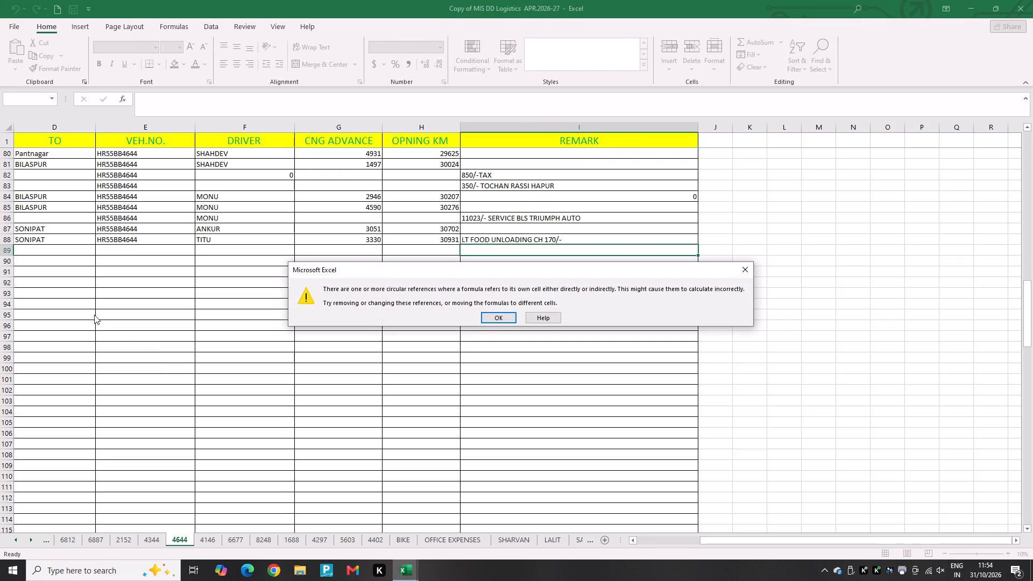
left_click(503, 315)
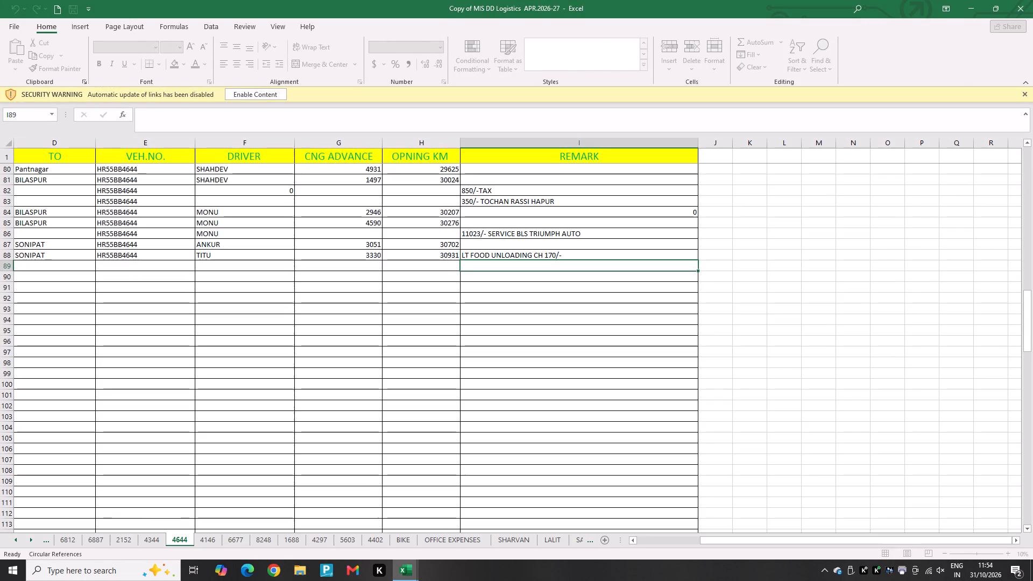
left_click(19, 541)
left_click(75, 542)
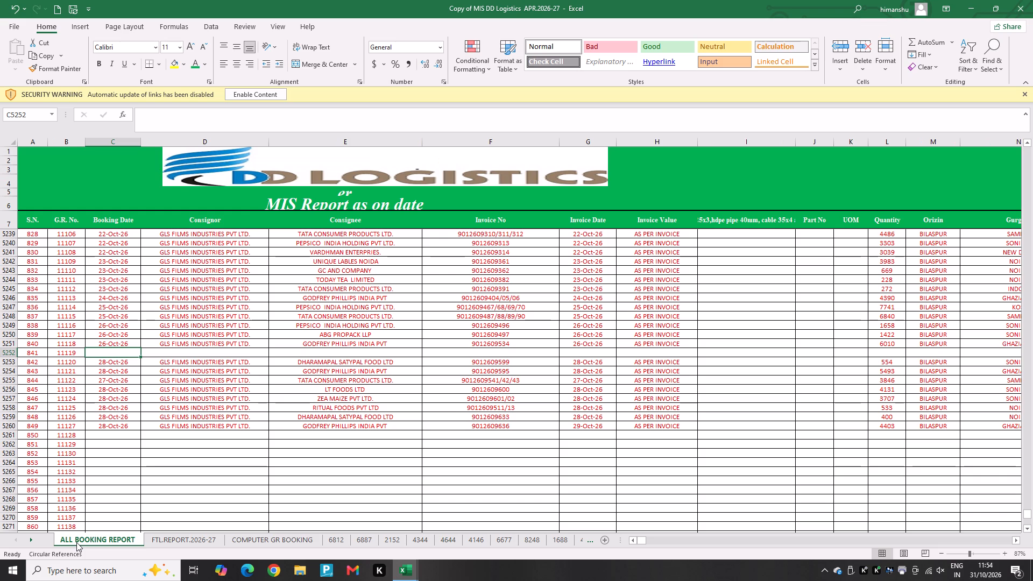
For G.R. No. 11128, enter booking date 28-Oct-26, consignor GLS FILMS INDUSTRIES PVT LTD. and consignee NESTLE INDIA LTD.
left_click(104, 438)
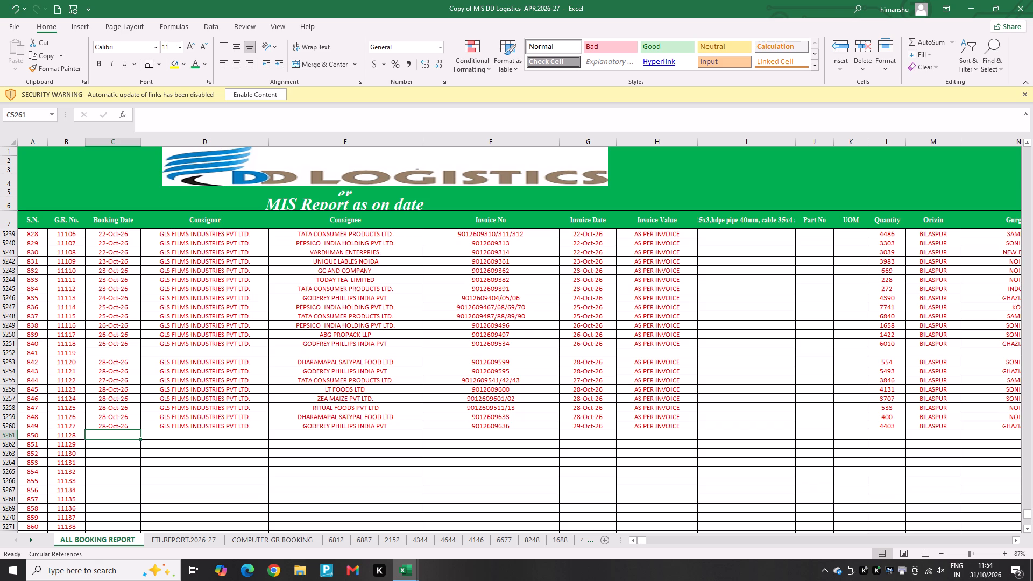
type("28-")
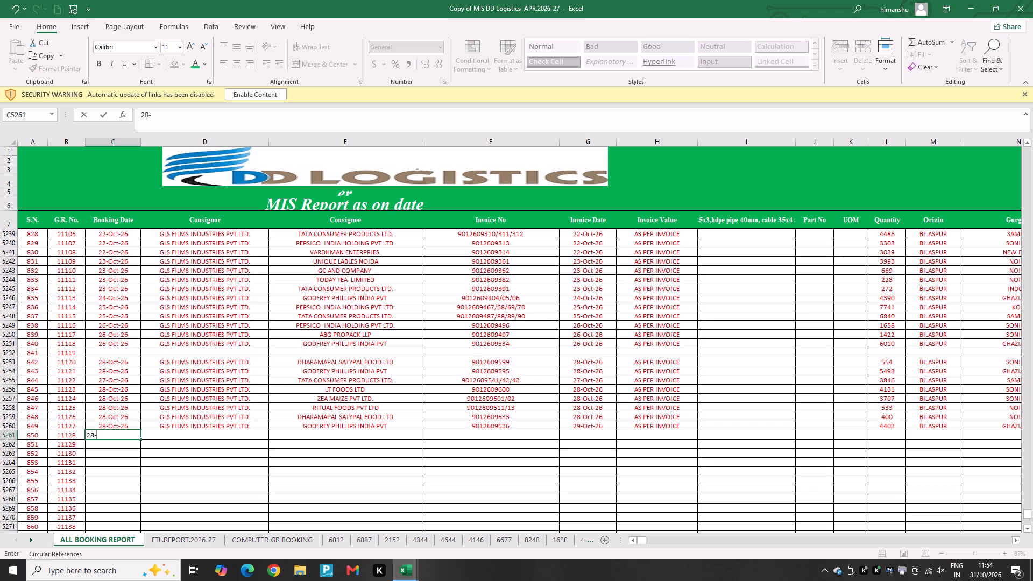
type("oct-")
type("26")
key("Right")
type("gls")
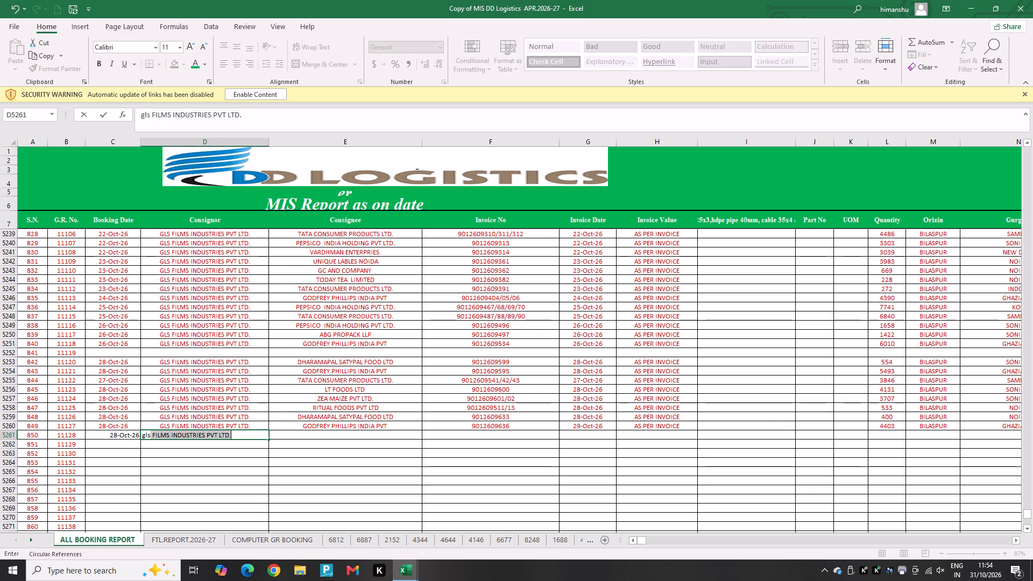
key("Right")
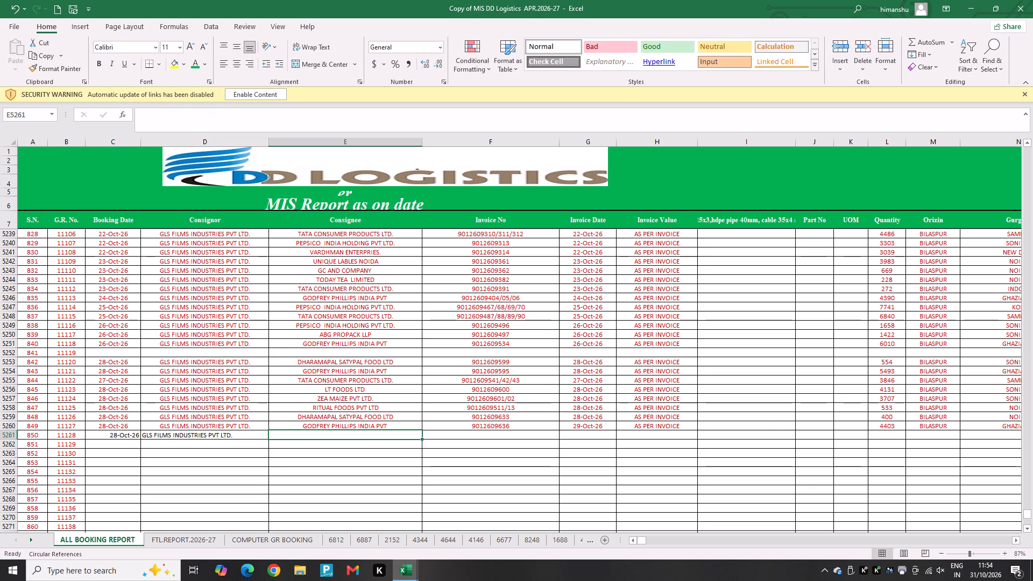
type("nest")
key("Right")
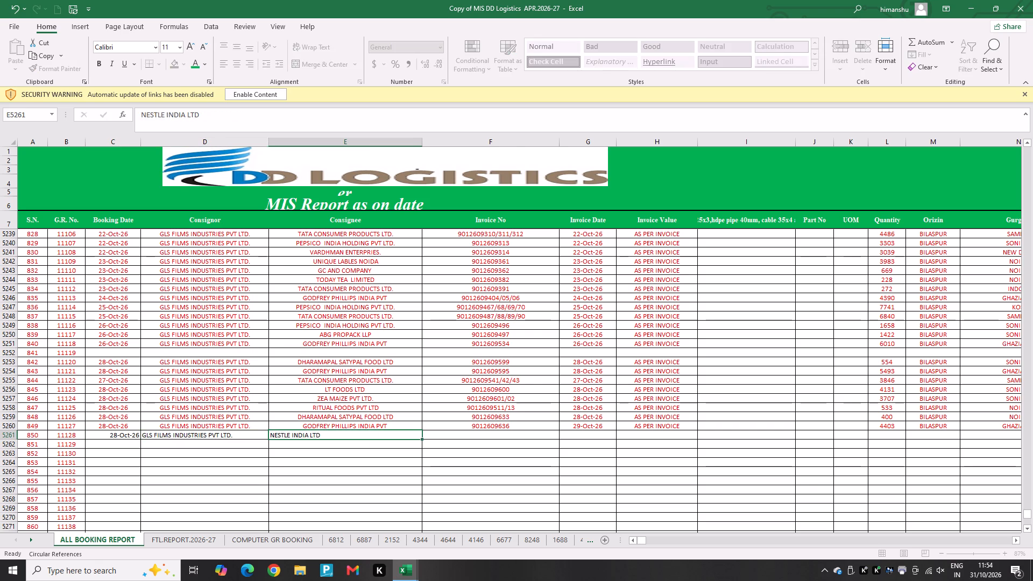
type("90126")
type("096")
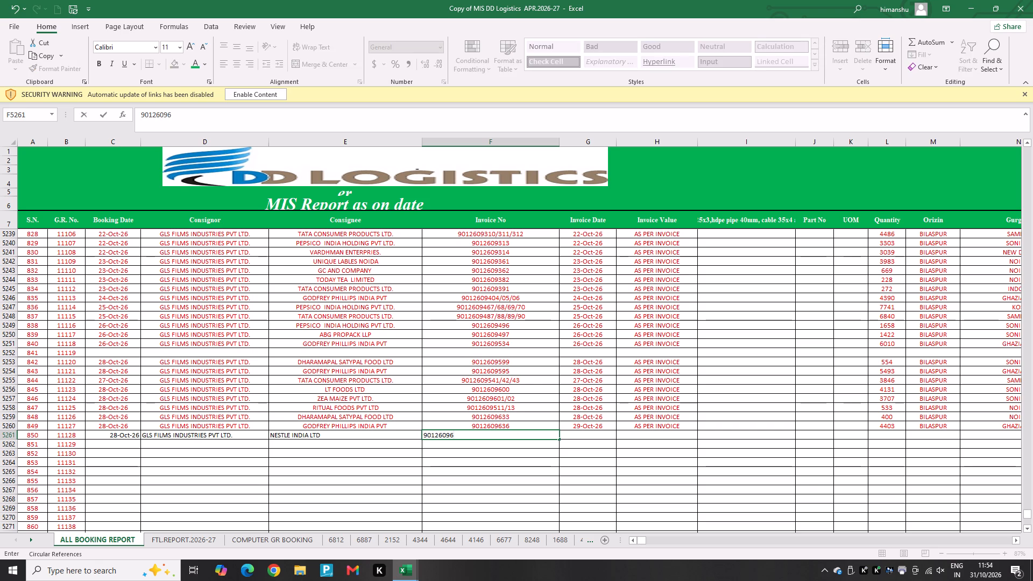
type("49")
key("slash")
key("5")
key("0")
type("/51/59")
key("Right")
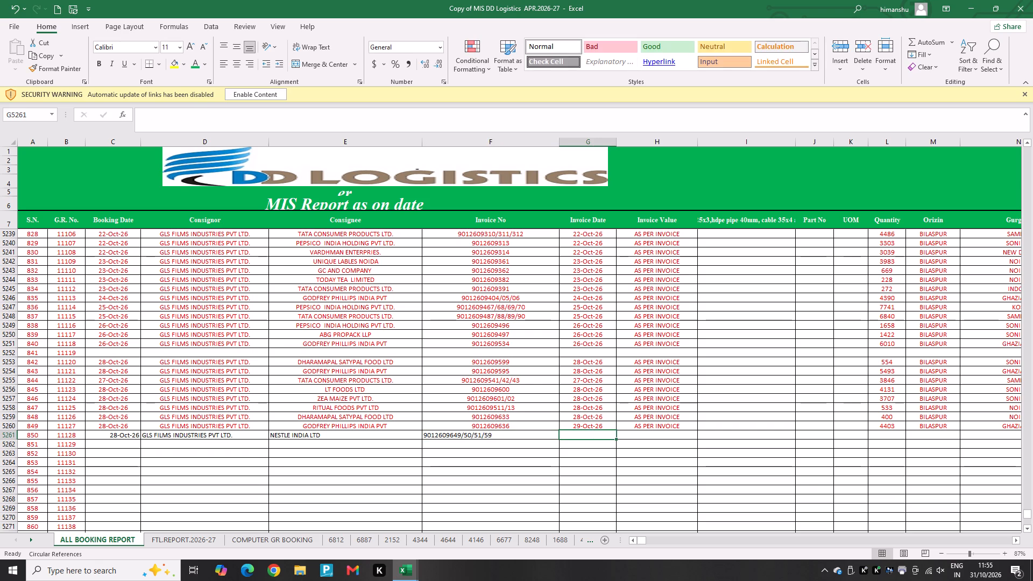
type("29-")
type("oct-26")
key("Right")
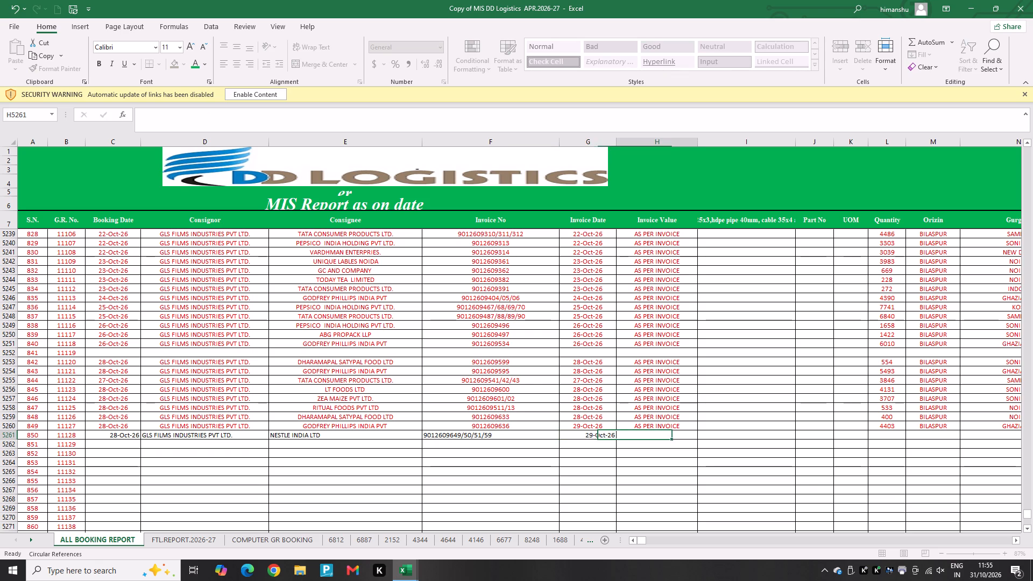
Set G.R. No. 11128's invoice value to AS PER INVOICE, its quantity to 5930 and its origin to BILASPUR.
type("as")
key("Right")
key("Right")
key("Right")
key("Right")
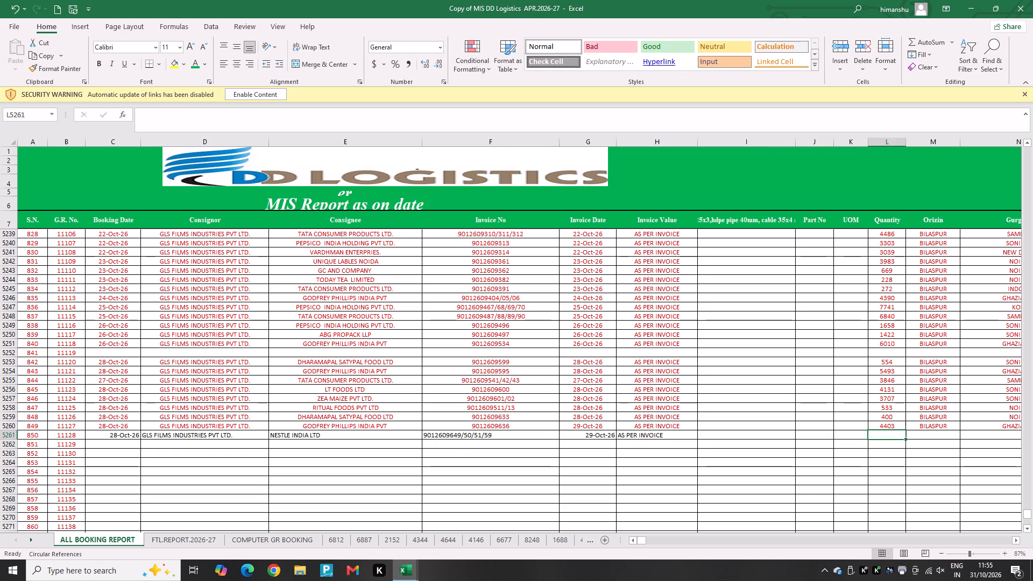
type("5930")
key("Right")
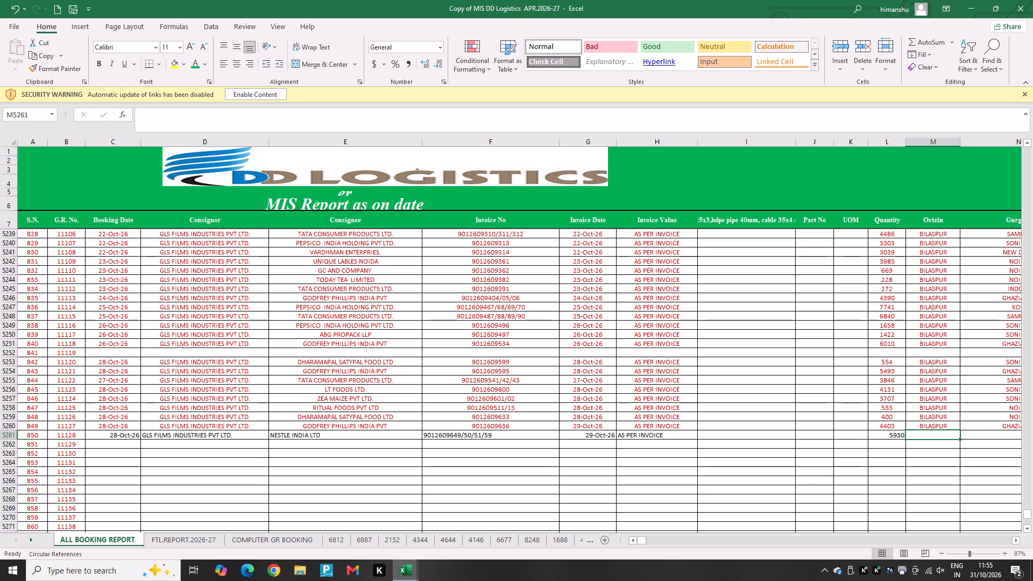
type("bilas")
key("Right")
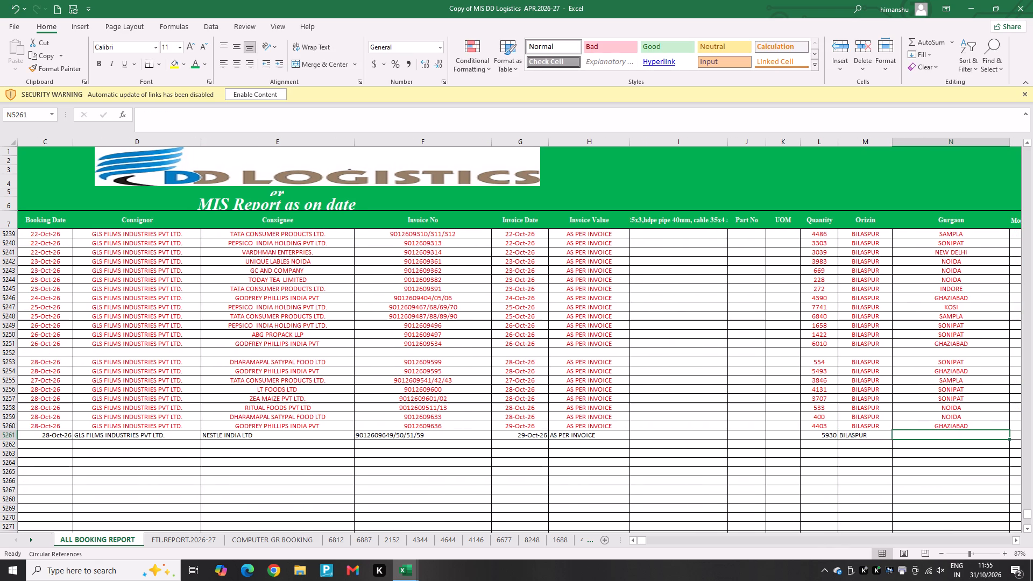
Enter PANTNAGAR in capitals as the destination for G.R. No. 11128, in the Gurgaon column.
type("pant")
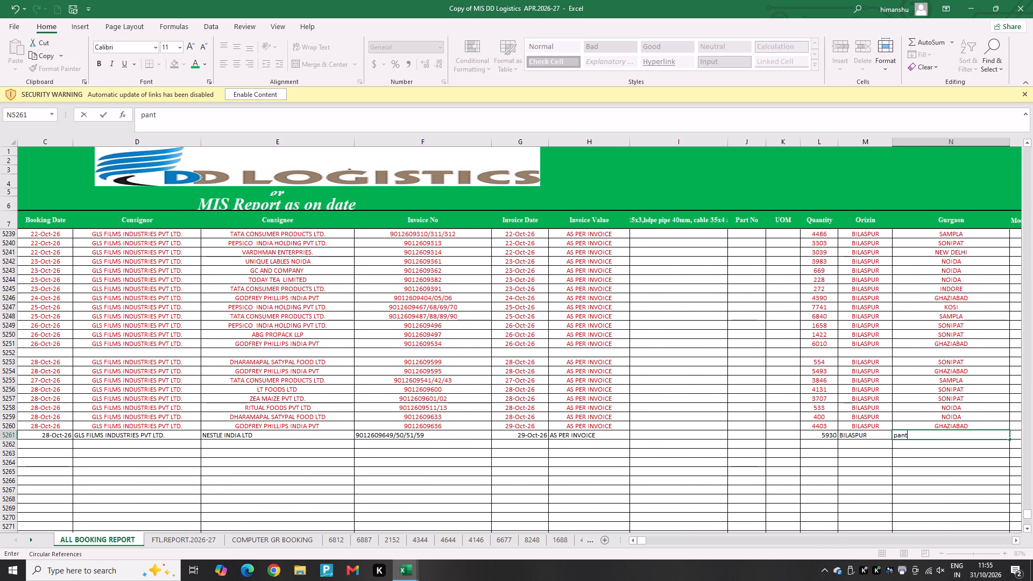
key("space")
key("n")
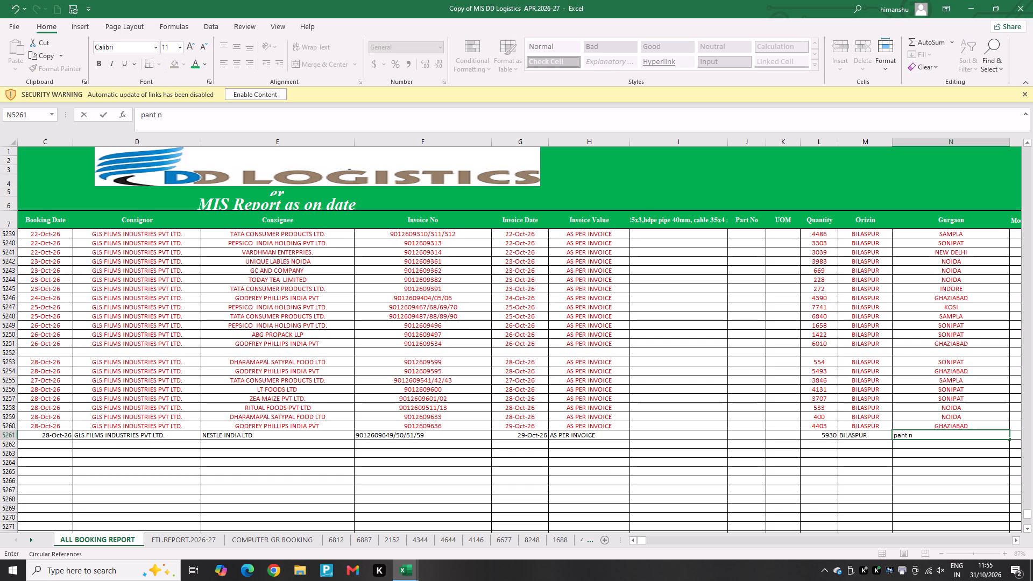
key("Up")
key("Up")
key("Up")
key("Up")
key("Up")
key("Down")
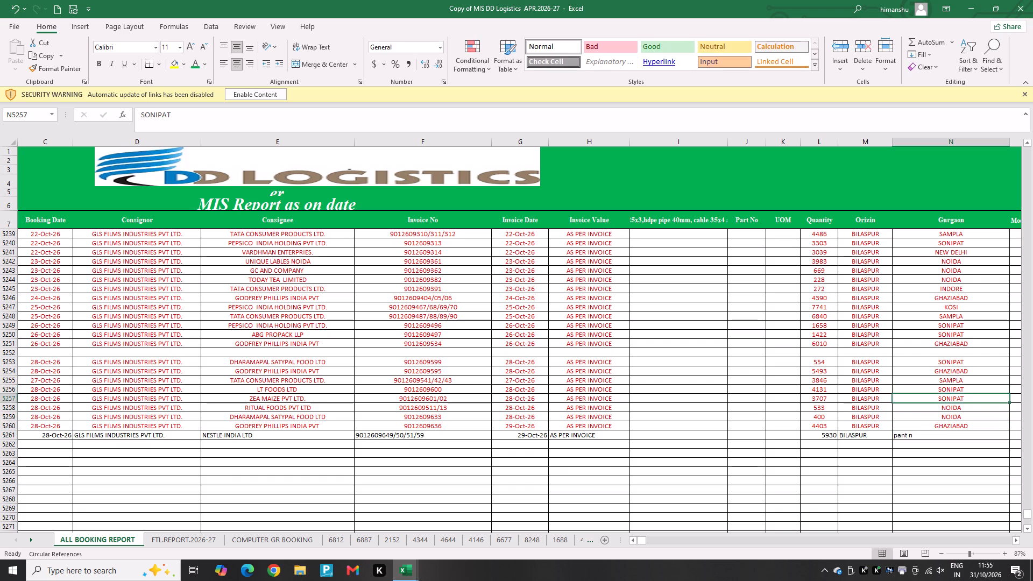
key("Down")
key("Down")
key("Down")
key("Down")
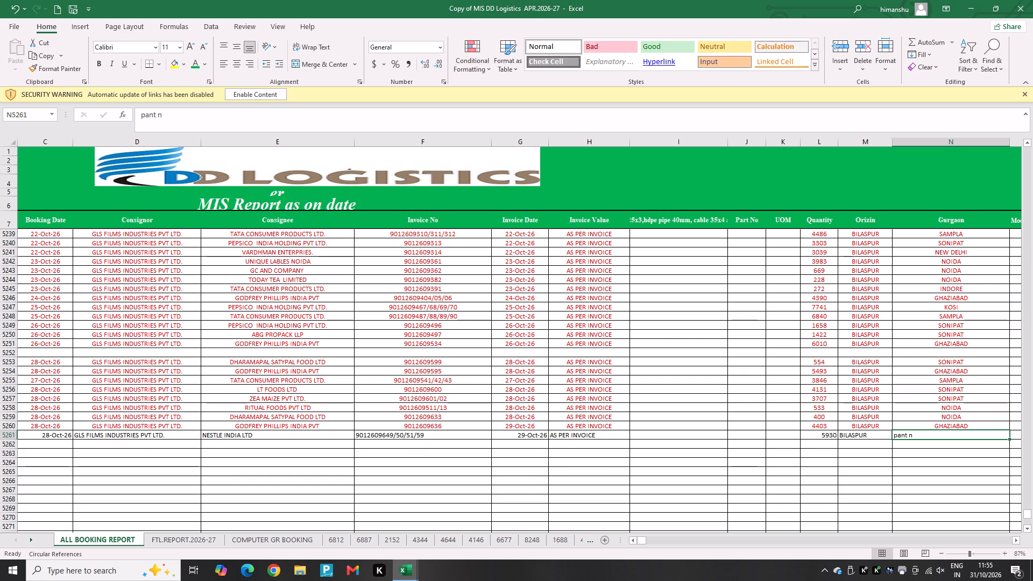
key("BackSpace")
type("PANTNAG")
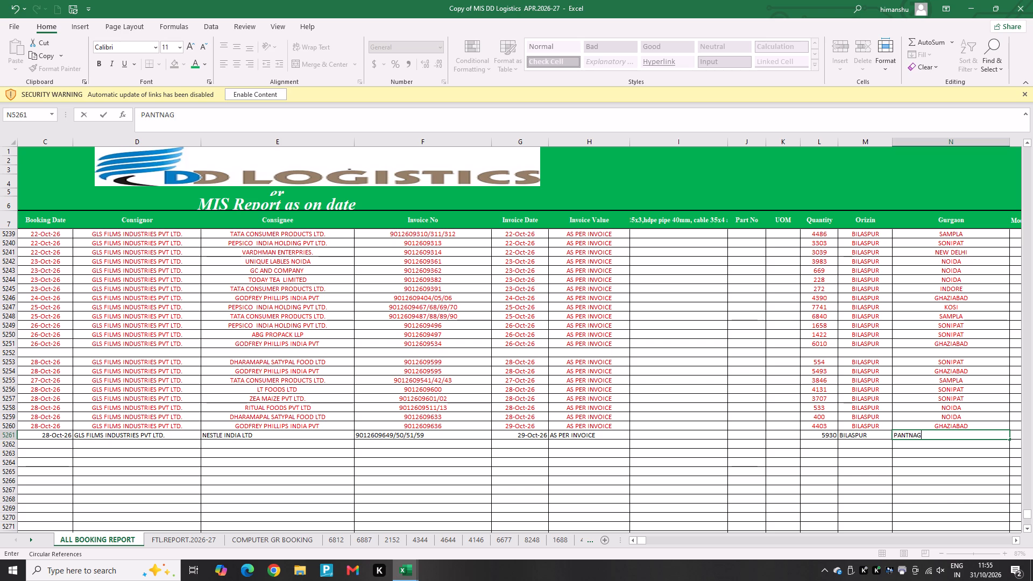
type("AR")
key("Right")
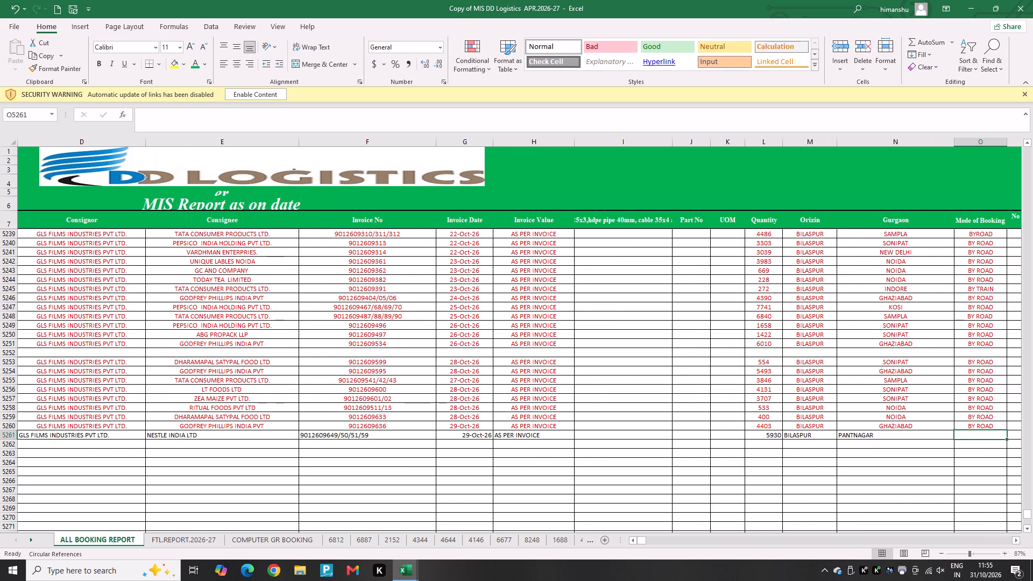
Complete G.R. No. 11128 with mode BY ROAD, 10 boxes, charged weight 9TON, packing type PALLET and status DELEVERED.
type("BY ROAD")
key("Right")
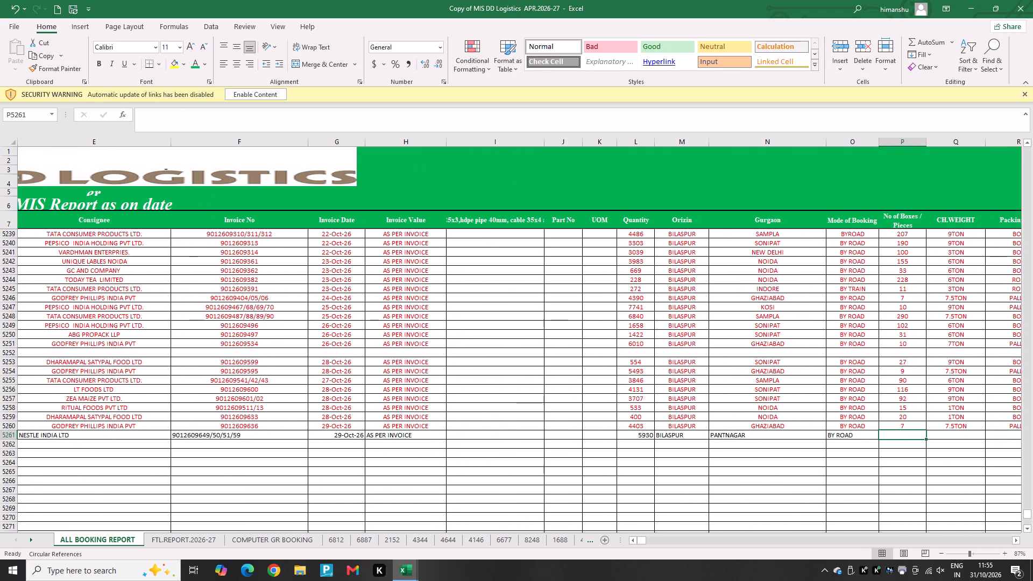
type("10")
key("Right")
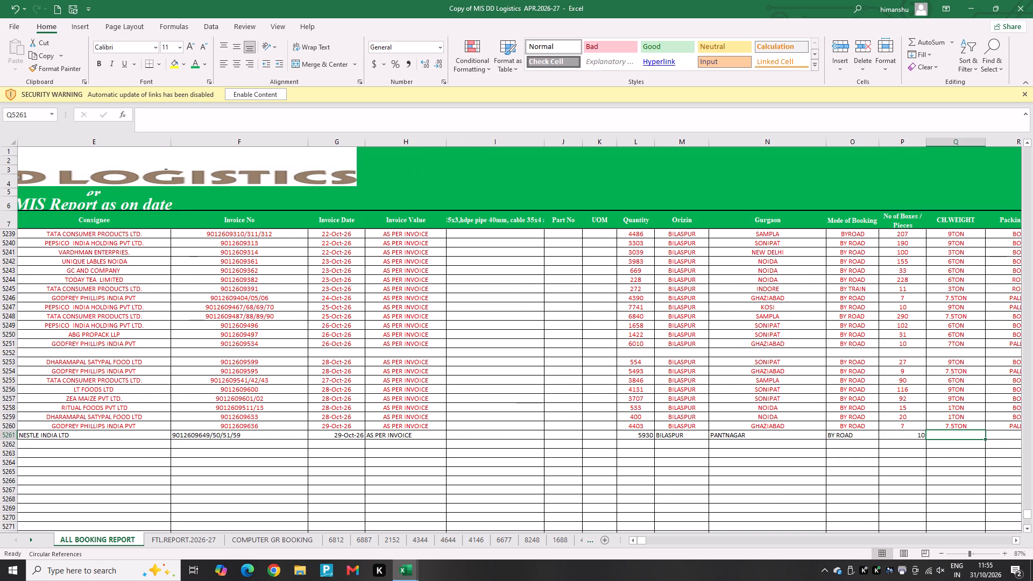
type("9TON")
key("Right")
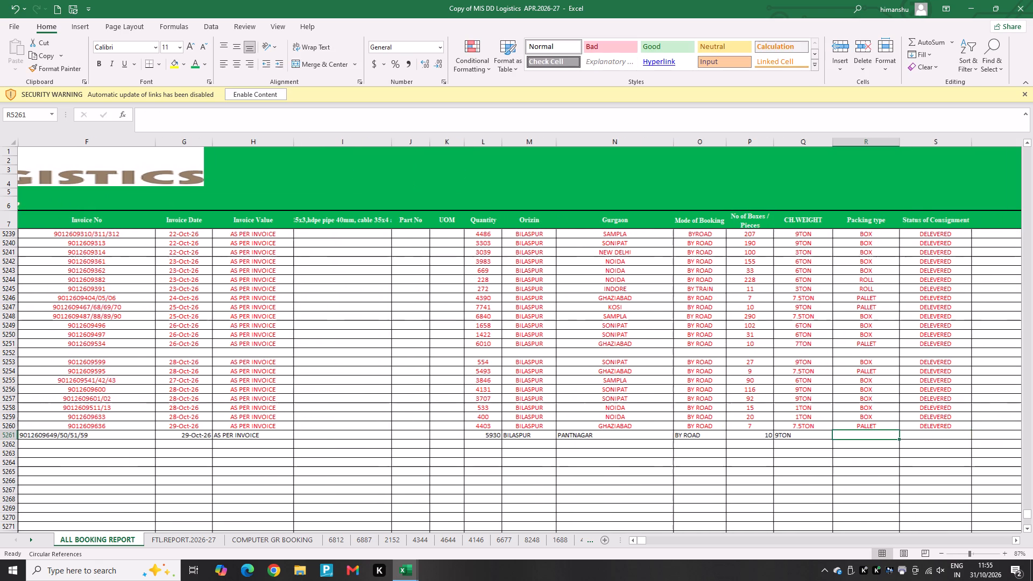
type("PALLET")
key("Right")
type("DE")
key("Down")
For G.R. No. 11129, enter booking date 30-Oct-26, consignor GLS FILMS INDUSTRIES PVT LTD. and consignee GODFREY PHILLIPS INDIA PVT.
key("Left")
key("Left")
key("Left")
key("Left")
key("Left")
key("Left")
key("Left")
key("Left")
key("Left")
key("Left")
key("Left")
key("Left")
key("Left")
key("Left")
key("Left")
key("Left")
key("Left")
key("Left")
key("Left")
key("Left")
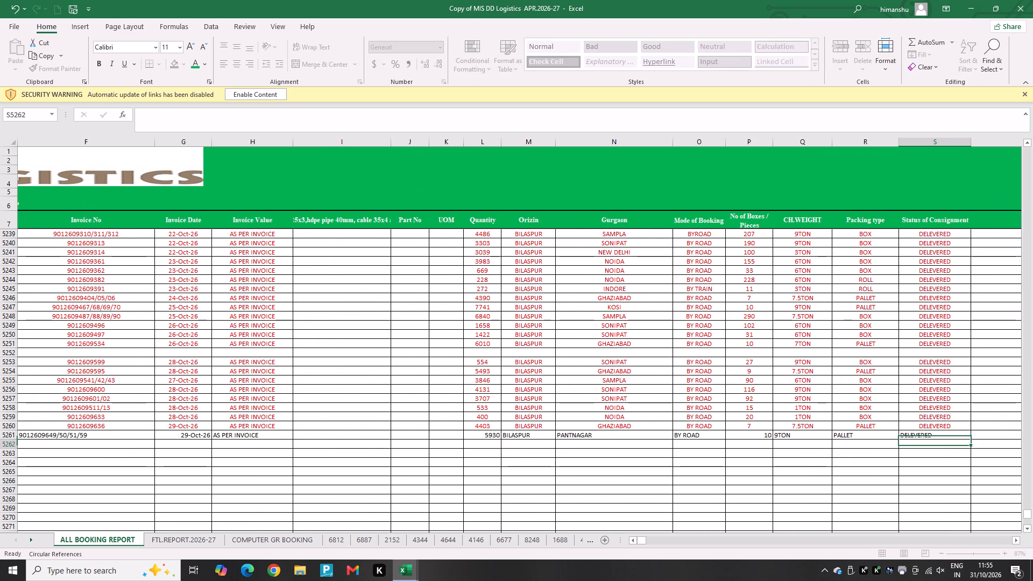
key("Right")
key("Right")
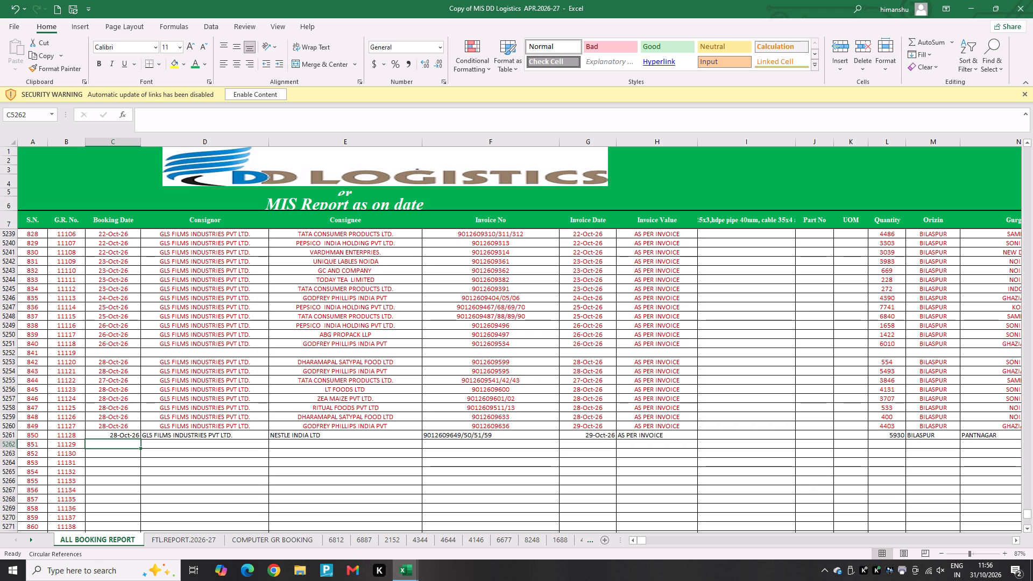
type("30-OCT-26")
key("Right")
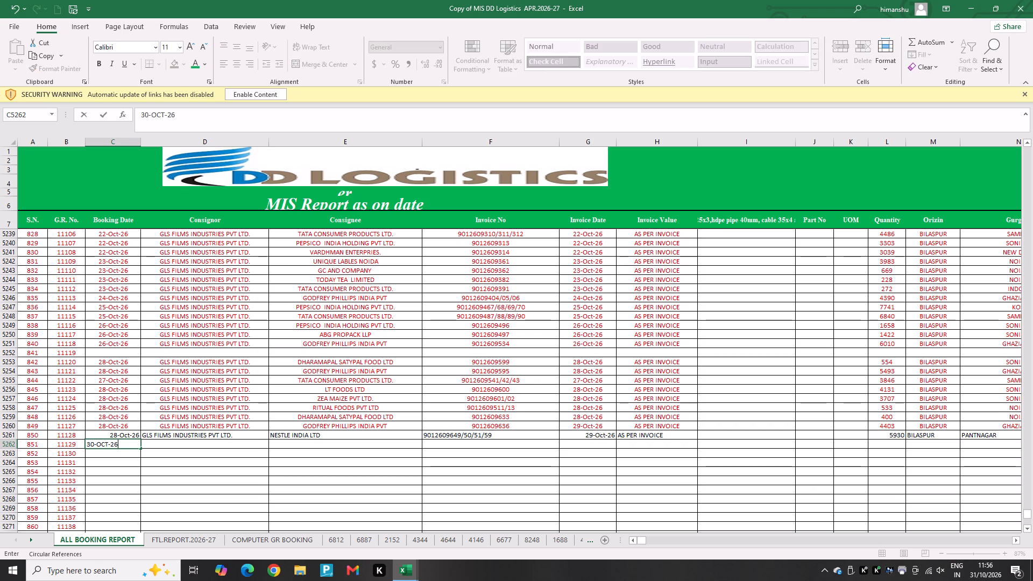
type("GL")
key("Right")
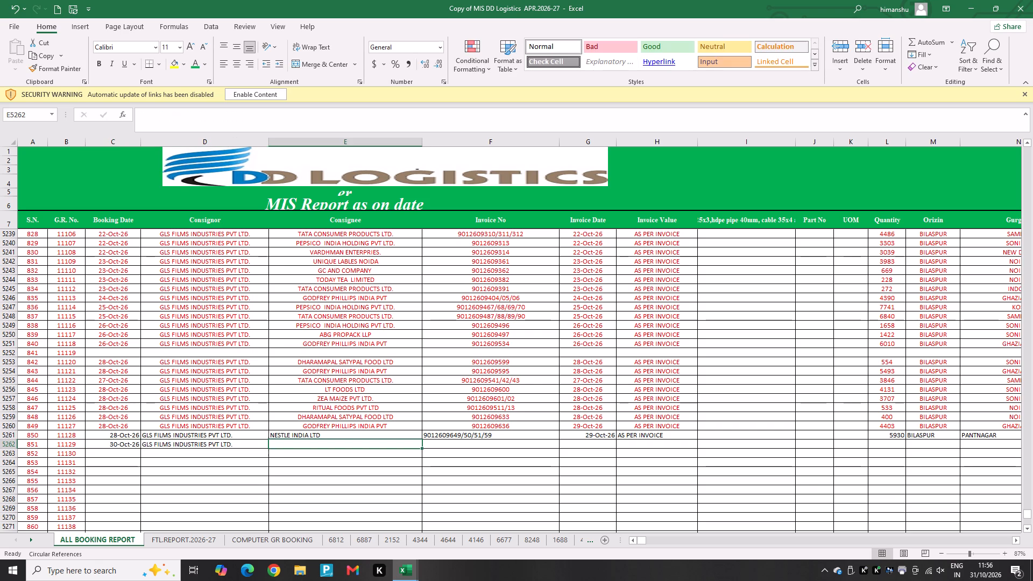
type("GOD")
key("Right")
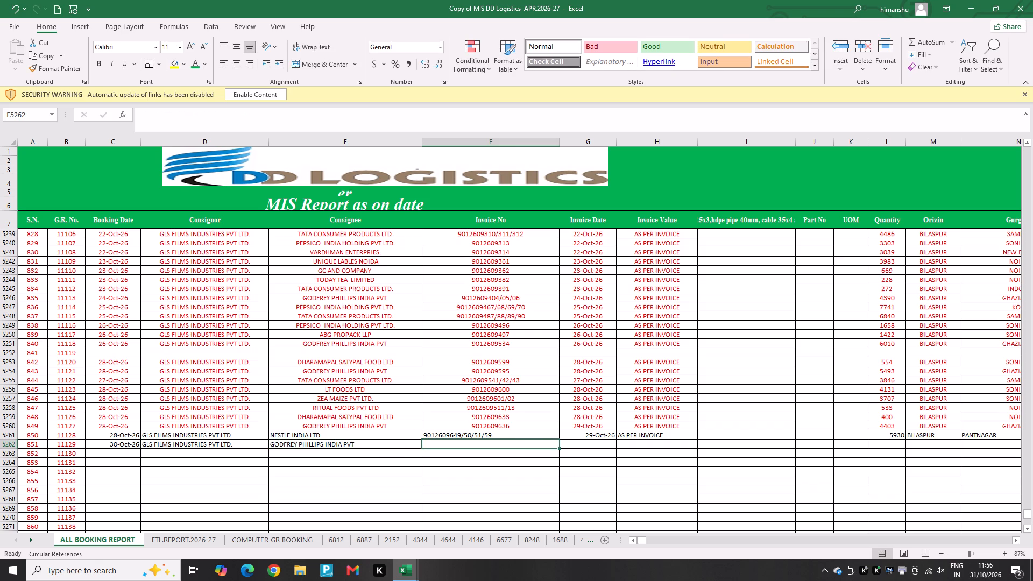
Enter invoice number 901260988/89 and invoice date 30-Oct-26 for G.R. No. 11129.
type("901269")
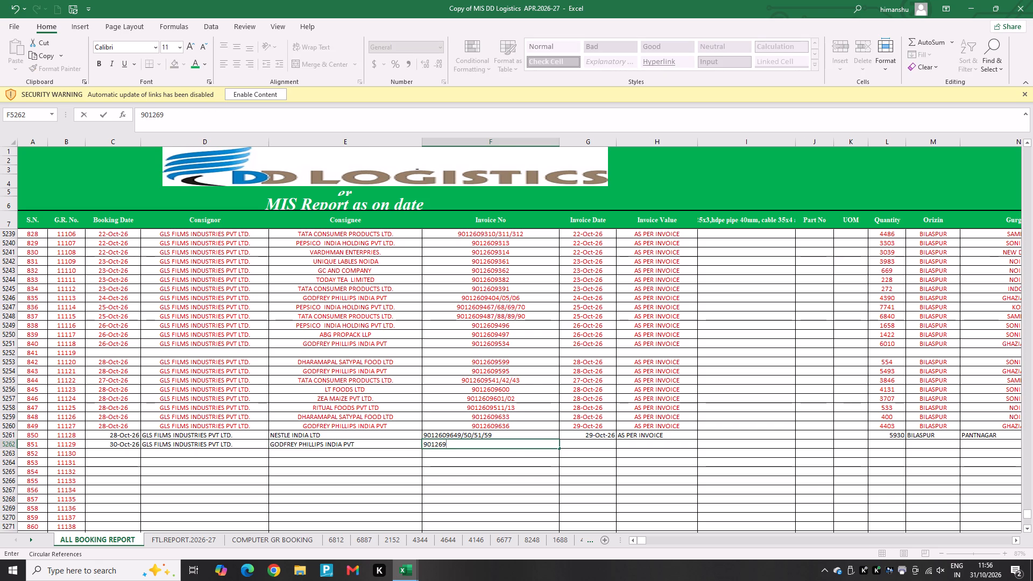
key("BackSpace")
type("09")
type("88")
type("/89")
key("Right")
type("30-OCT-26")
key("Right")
For G.R. No. 11129, enter invoice value AS PER INVOICE, quantity 6351 and origin BILASPUR.
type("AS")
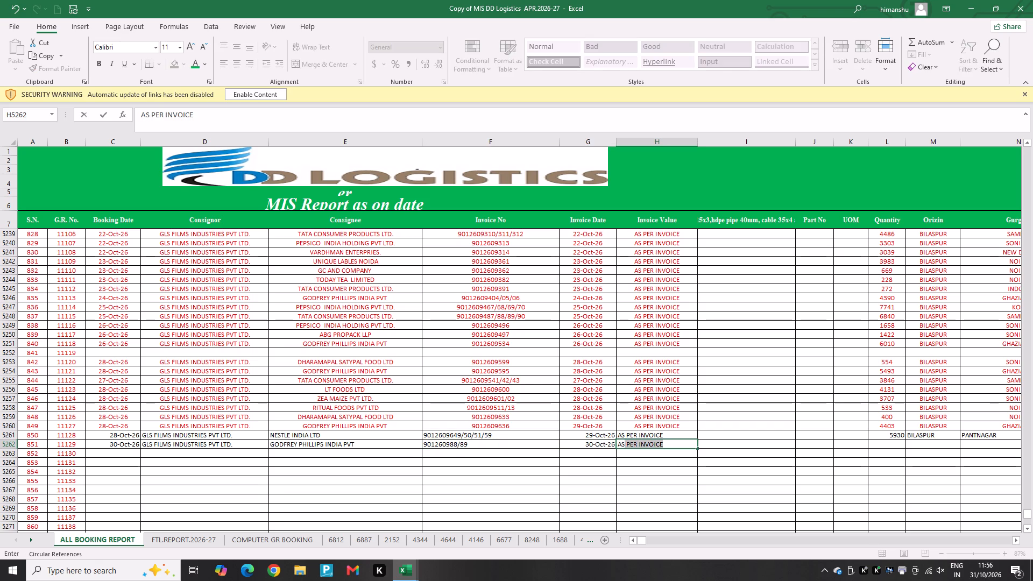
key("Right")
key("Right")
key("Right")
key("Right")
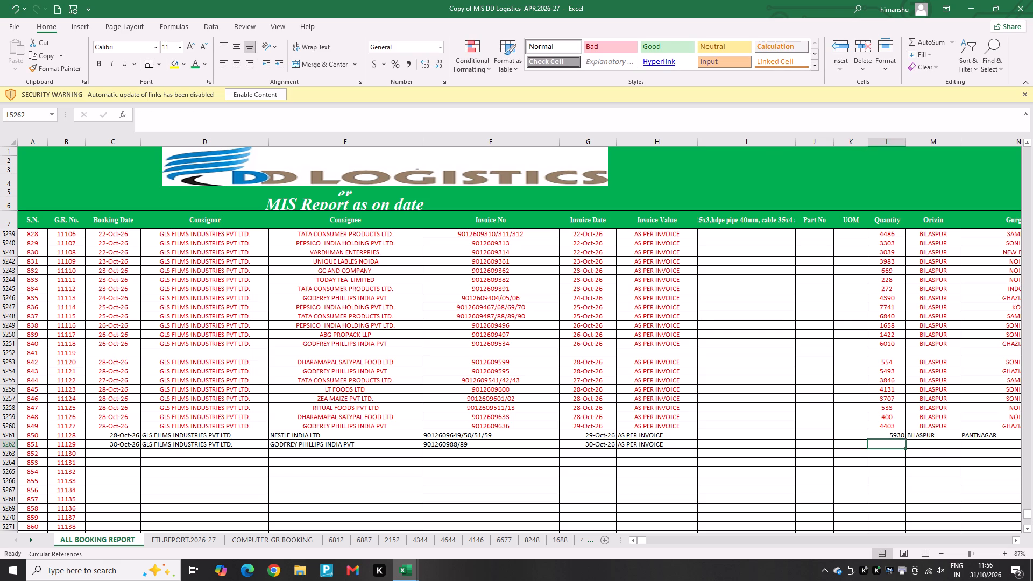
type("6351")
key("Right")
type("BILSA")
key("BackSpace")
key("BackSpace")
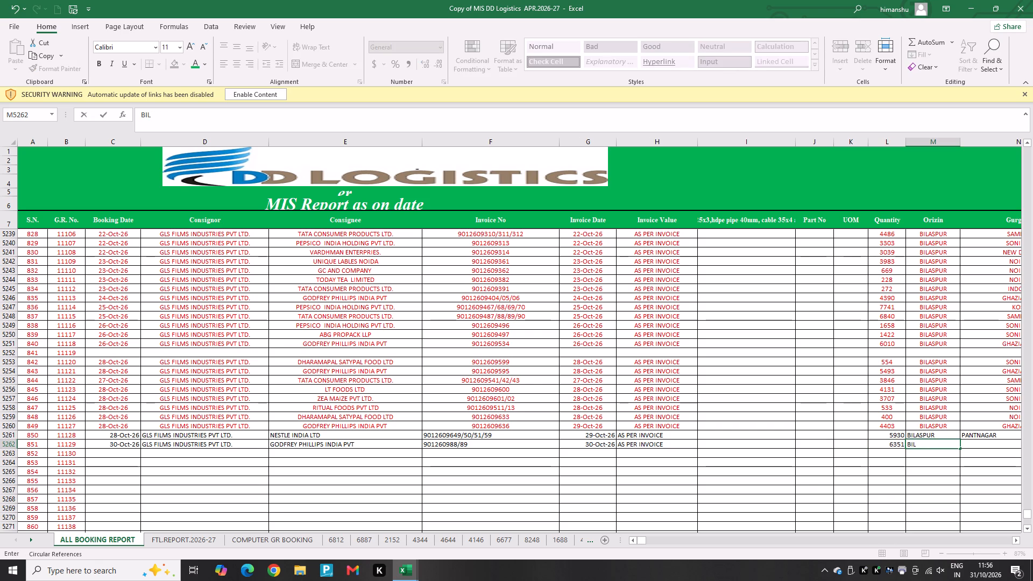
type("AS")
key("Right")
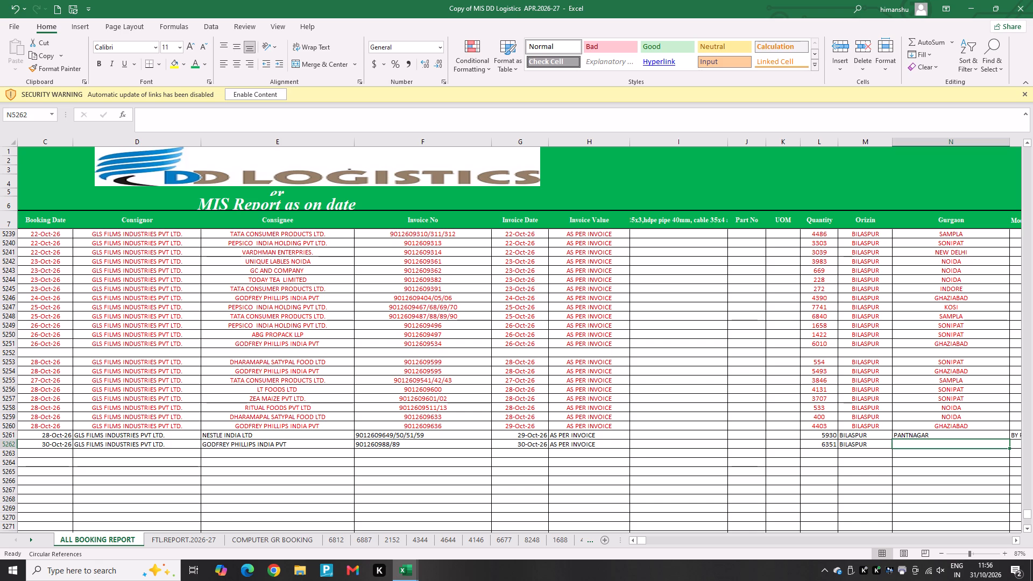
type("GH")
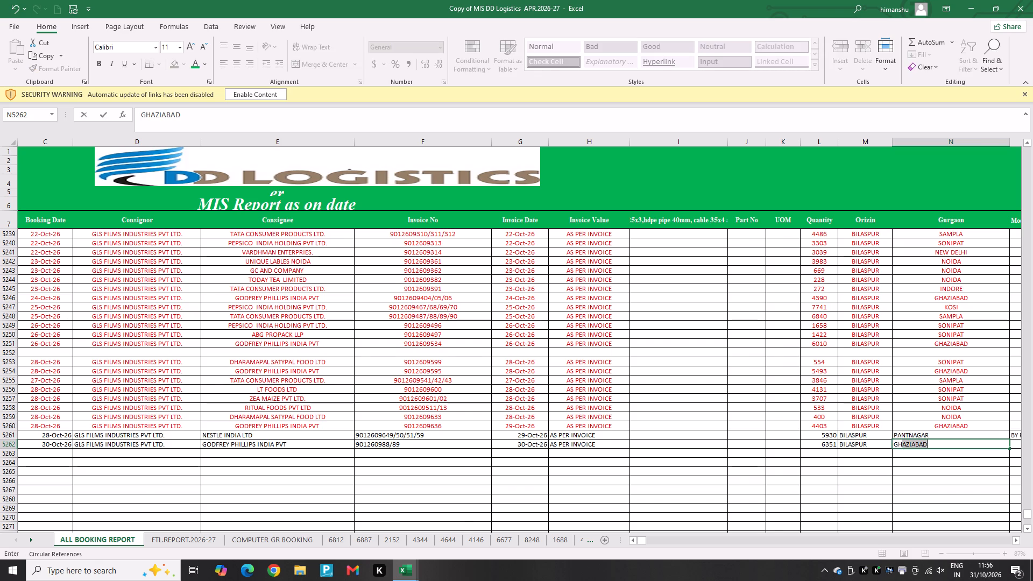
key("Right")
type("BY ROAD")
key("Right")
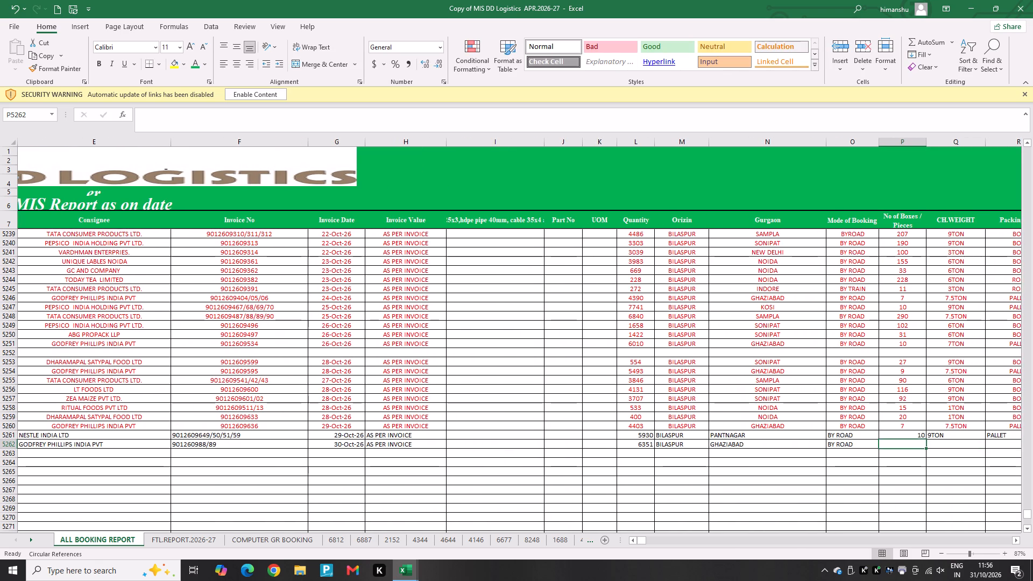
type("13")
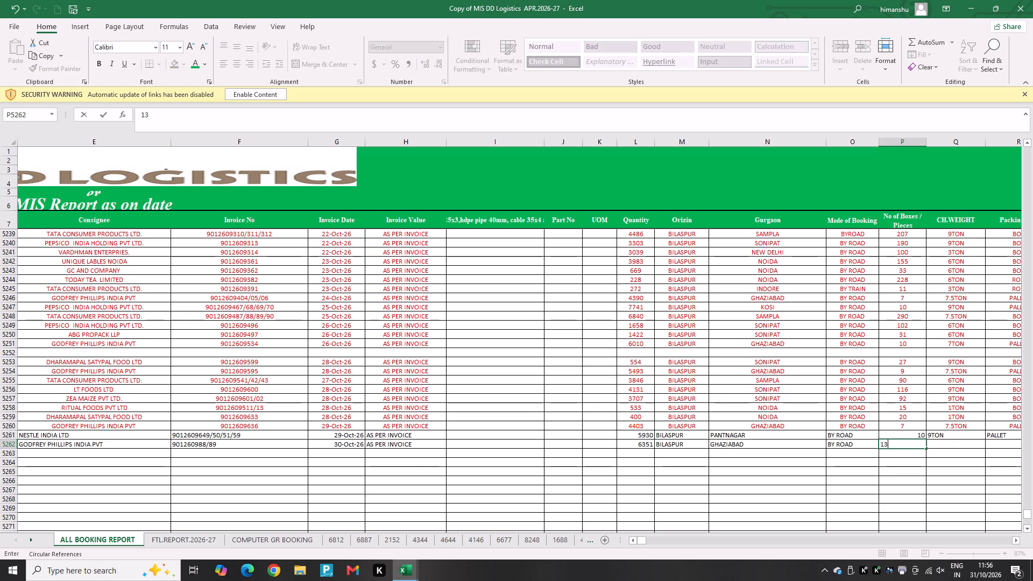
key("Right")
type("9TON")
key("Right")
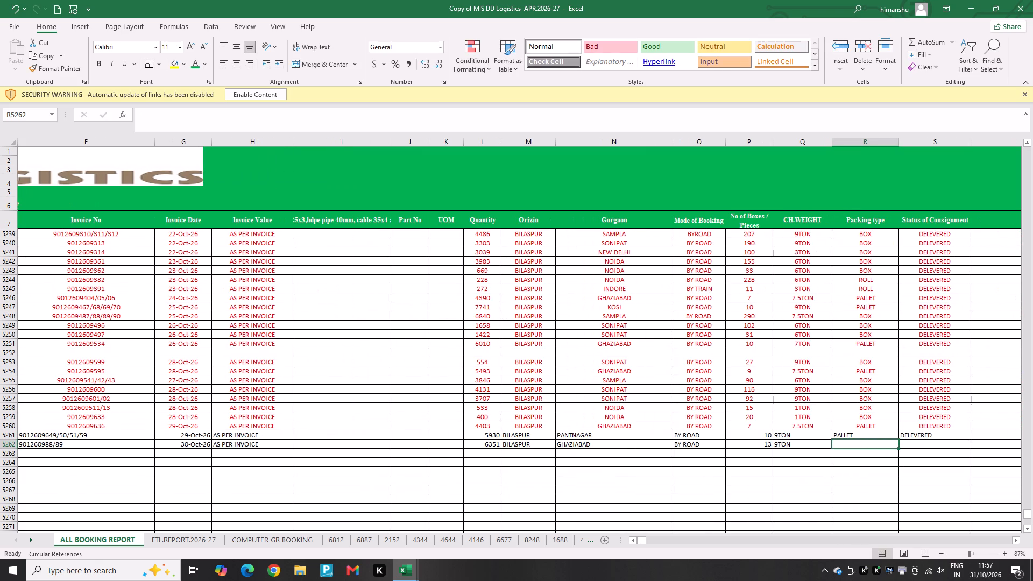
Complete G.R. No. 11129 with packing type PALLET/BOX and consignment status DELEVERED.
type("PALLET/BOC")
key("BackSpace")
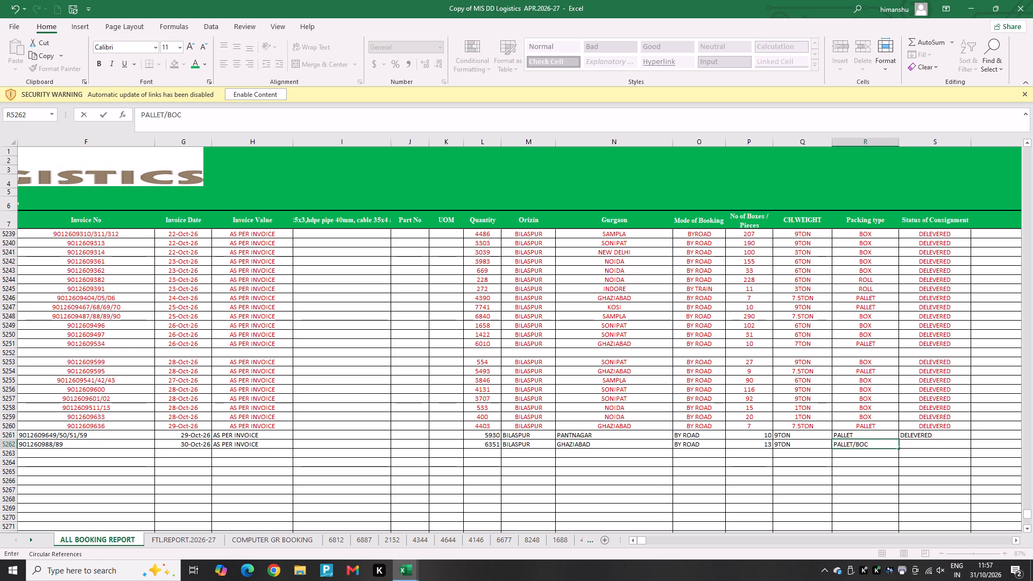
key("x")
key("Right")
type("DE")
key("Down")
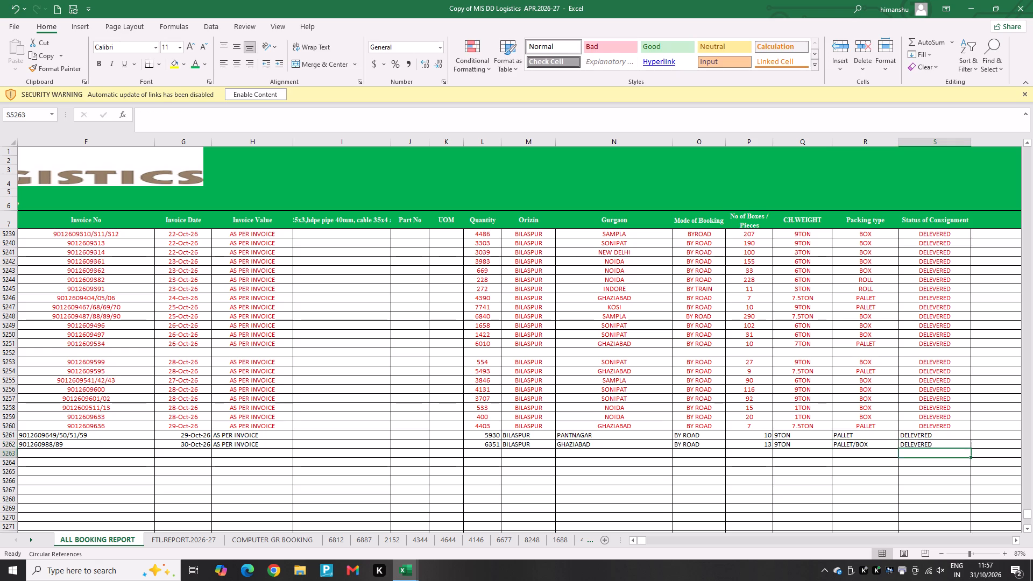
For G.R. No. 11130, enter booking date 30-Oct-26 and consignor GLS FILMS INDUSTRIES PVT LTD.
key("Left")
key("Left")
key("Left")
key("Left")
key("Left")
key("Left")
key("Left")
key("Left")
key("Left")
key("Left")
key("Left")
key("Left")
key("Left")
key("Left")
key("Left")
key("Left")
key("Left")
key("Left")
key("Left")
key("Left")
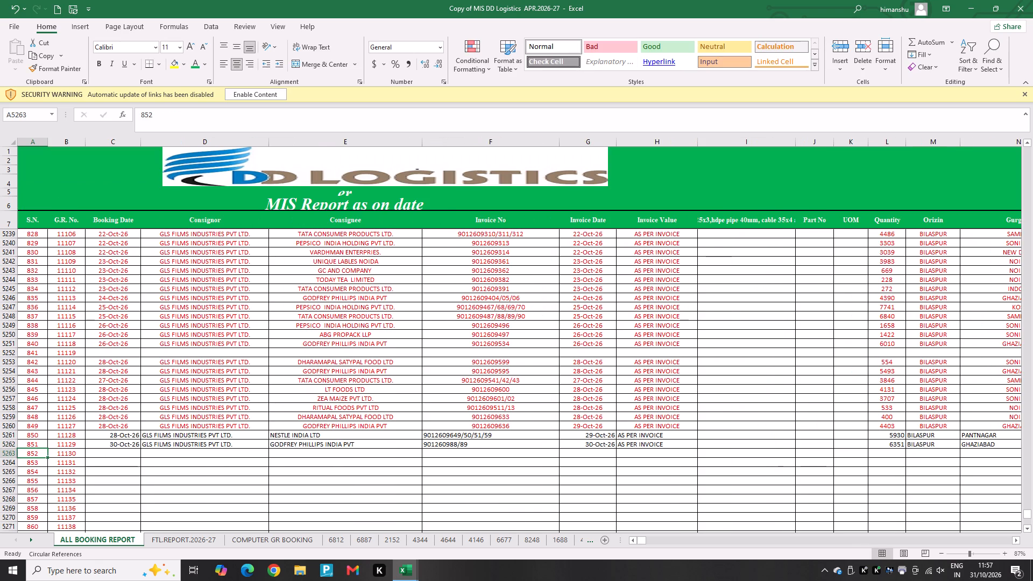
key("Up")
key("Right")
key("Down")
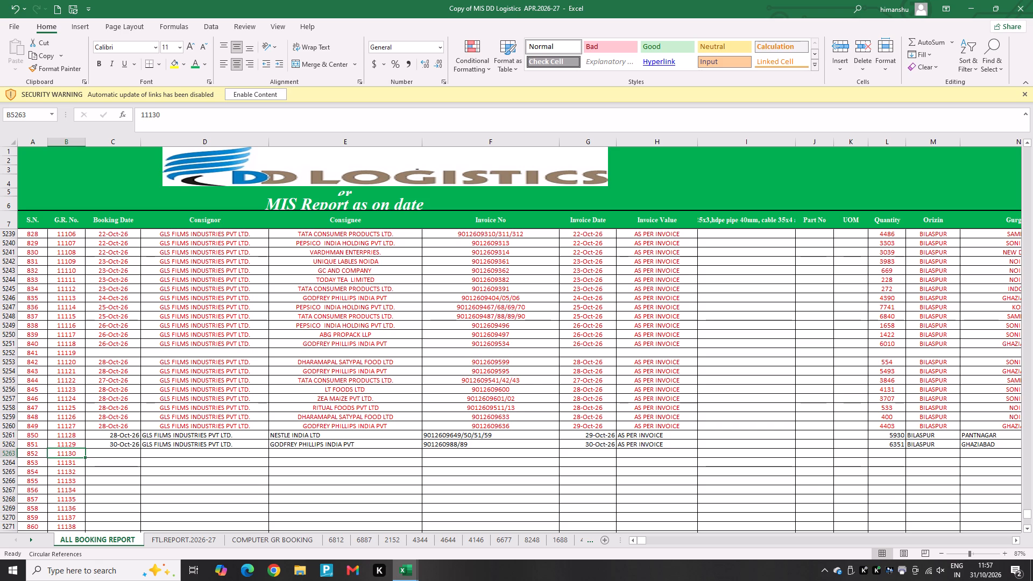
key("Right")
type("30-")
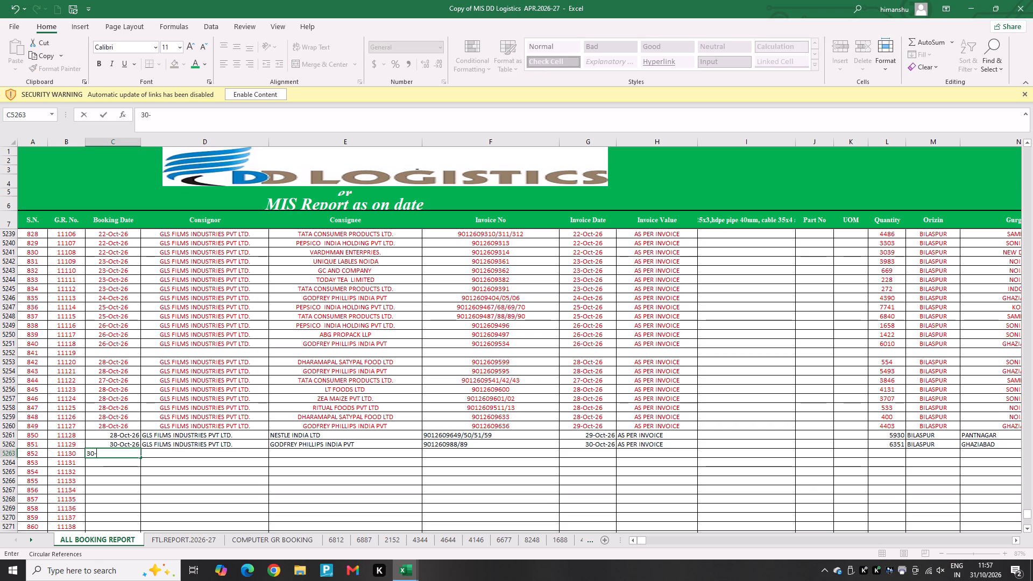
type("OCT")
type("-26")
key("Right")
type("GLS")
key("Right")
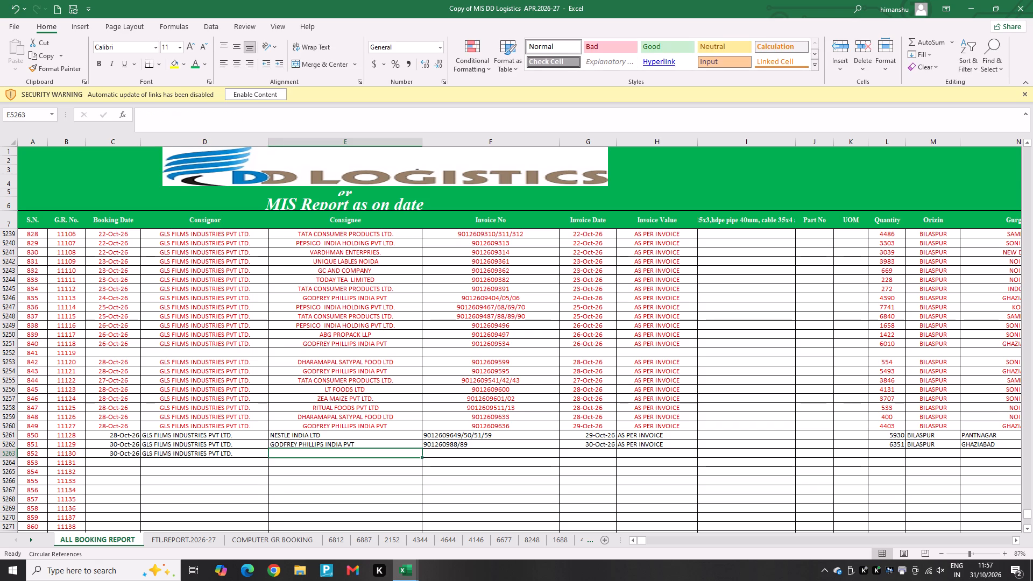
Enter the consignee for G.R. No. 11130, beginning with NARESH, in place of the autocompleted NARESH LABELS.
type("NA")
key("Right")
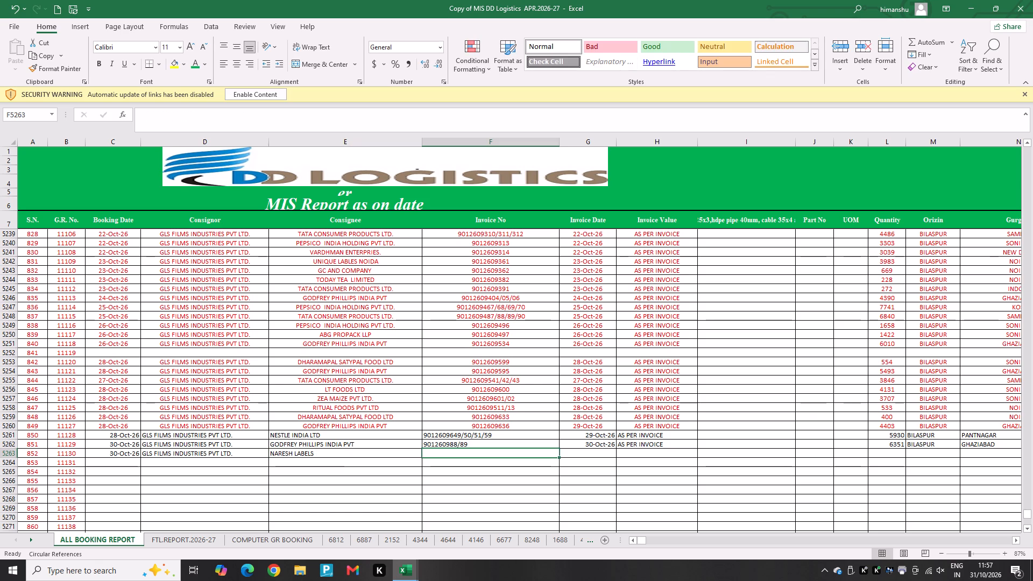
key("Left")
type("NA")
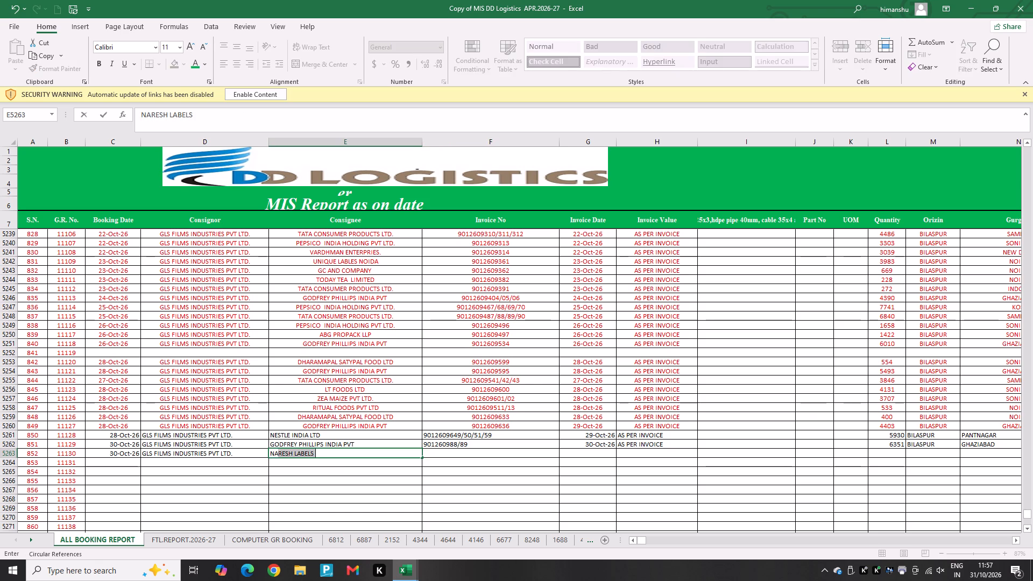
type("RESH")
key("space")
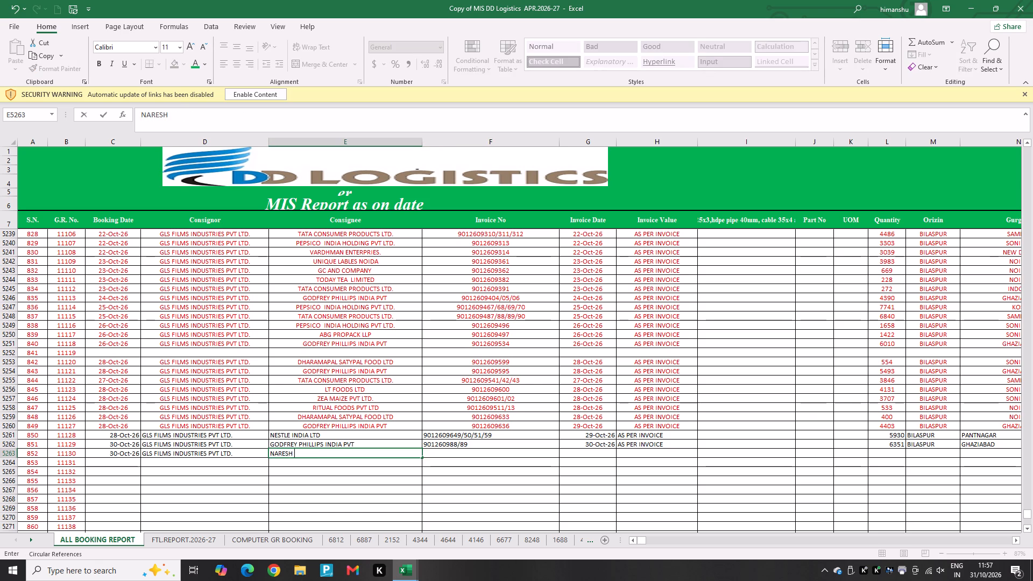
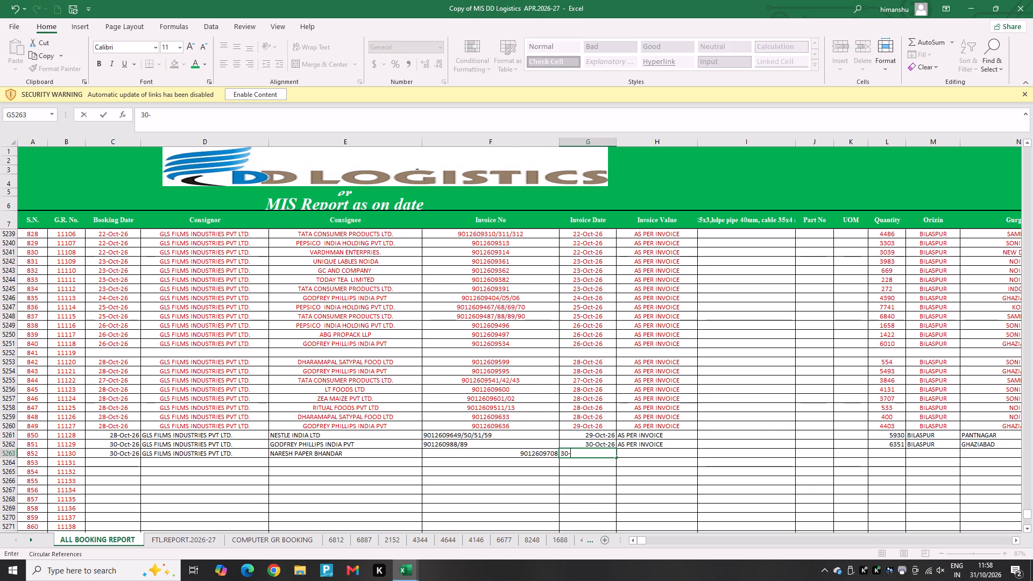
For G.R. No. 11130, enter invoice date 30-Oct-26, invoice value AS PER INVOICE, quantity 3348 and origin BILASPUR.
type("OCT")
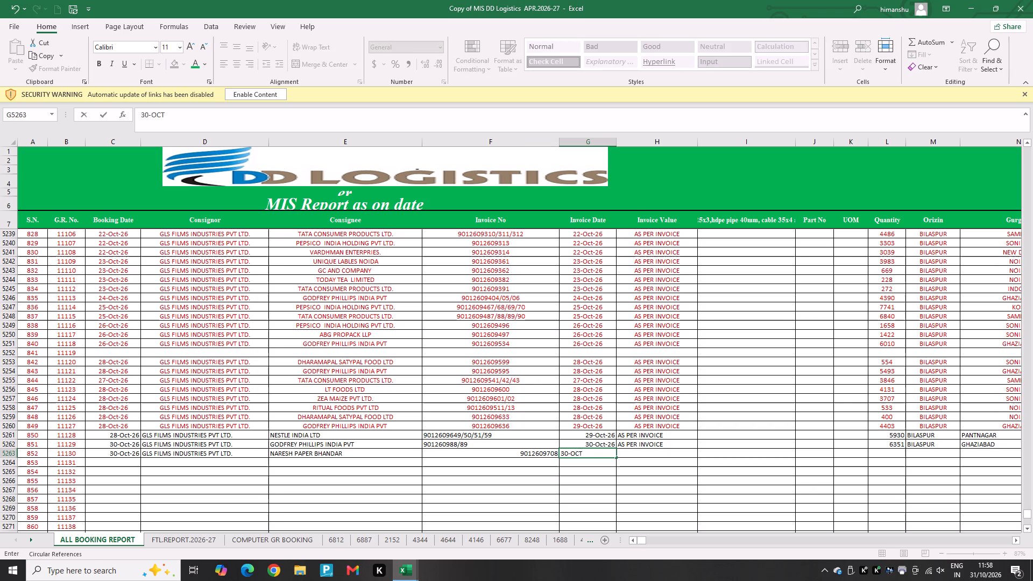
type("-26")
key("Right")
type("AS")
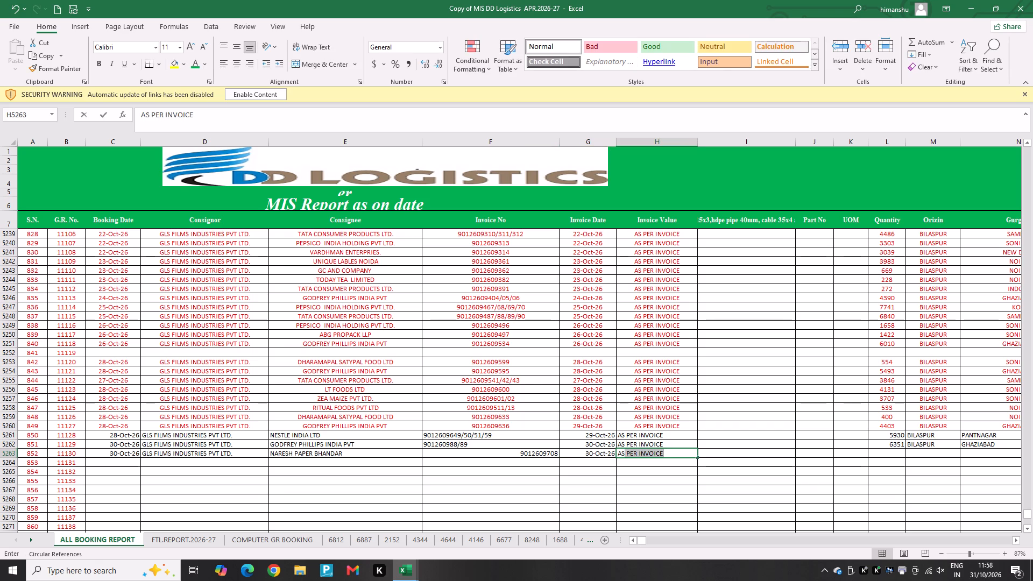
key("Right")
key("Right")
key("Right")
key("Right")
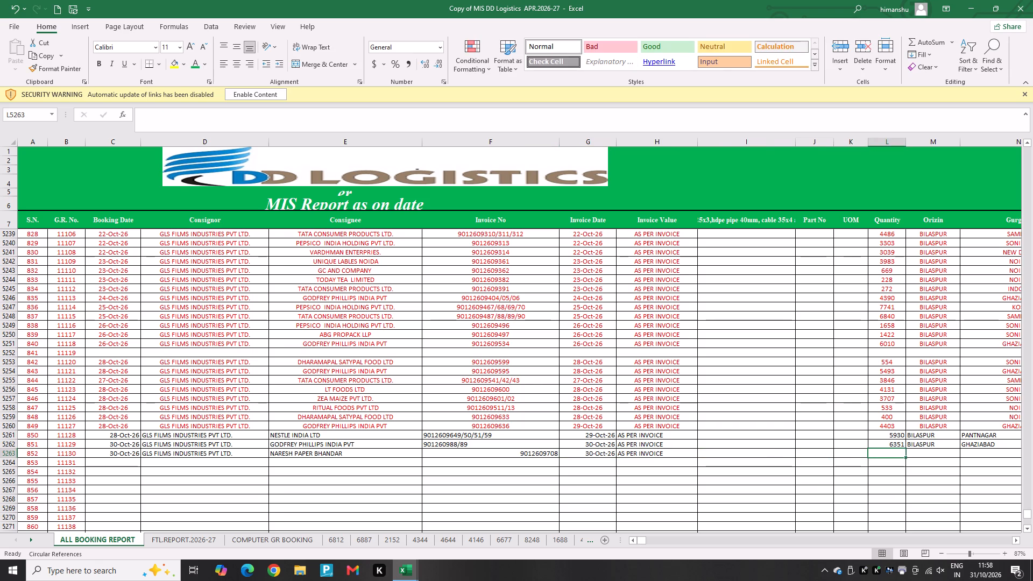
type("3348")
key("Right")
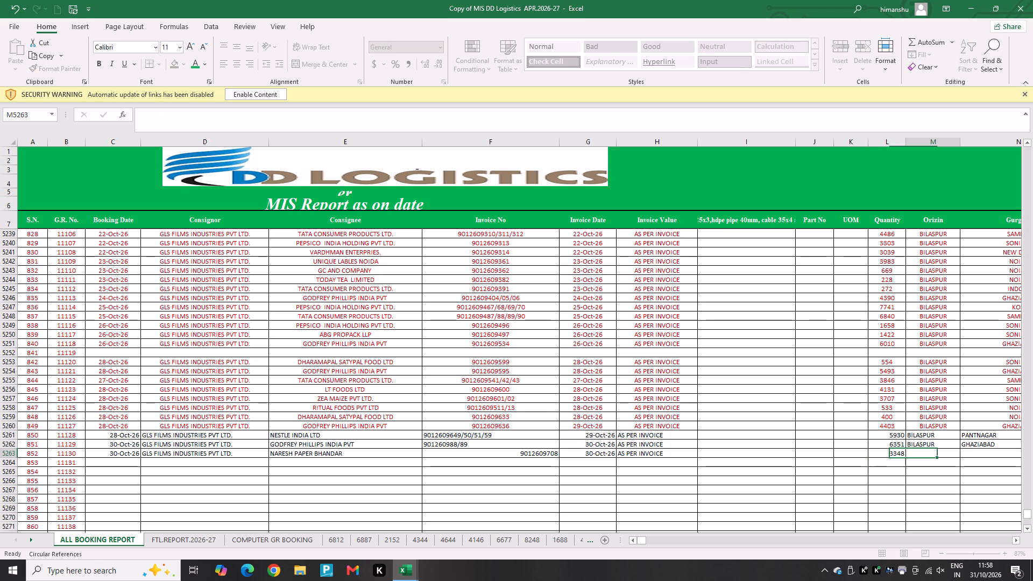
type("BILAS")
key("Right")
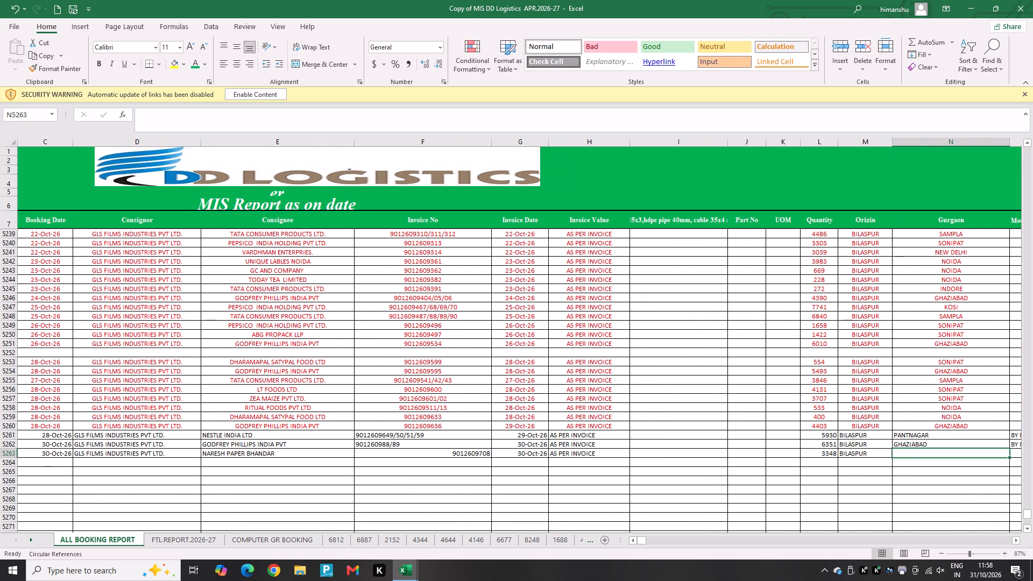
For G.R. No. 11130, enter destination OKHLA, booking mode BY ROAD, 131 boxes and charged weight 6TON.
key("o")
type("KH")
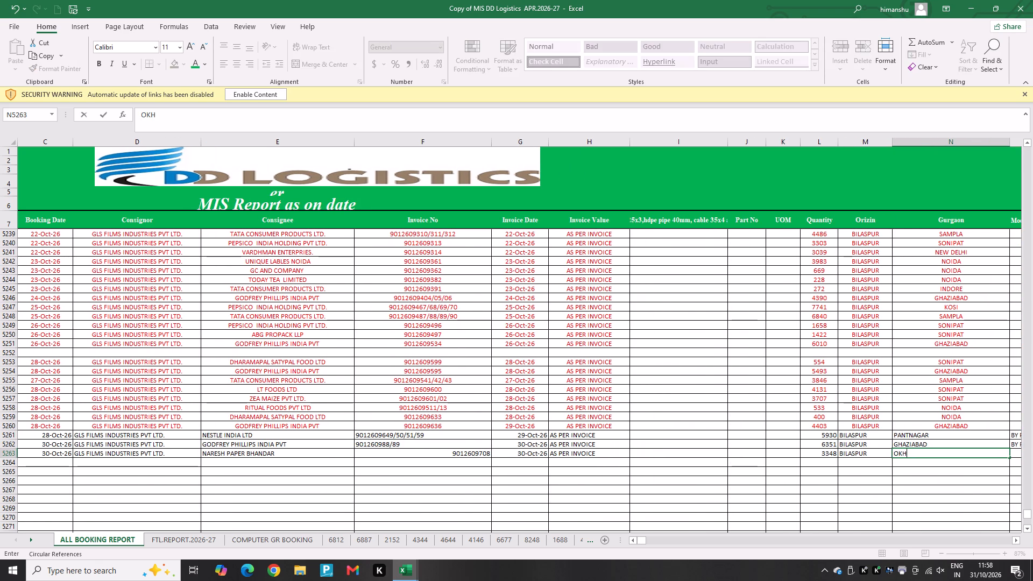
type("LA")
key("Right")
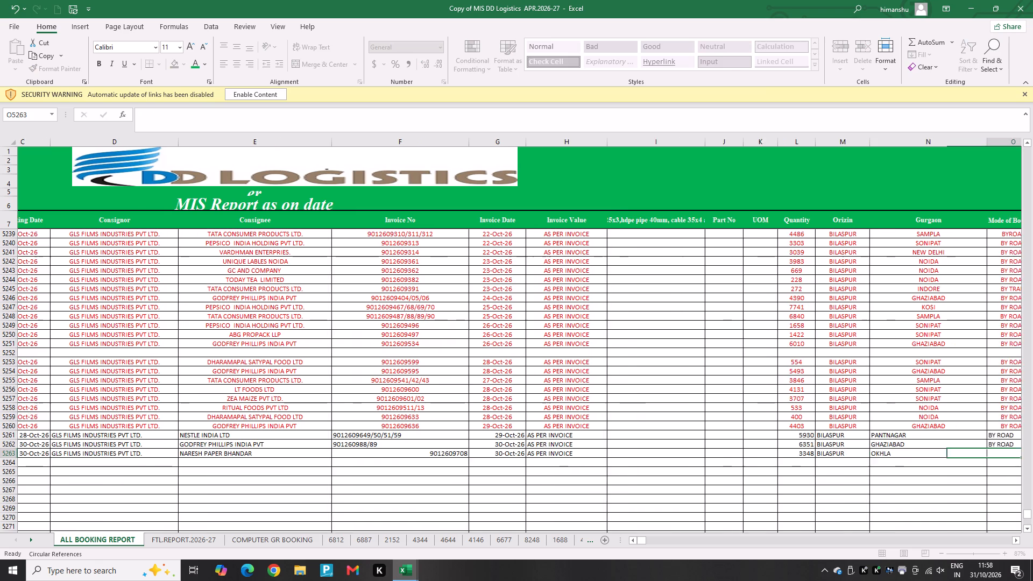
type("BY ROAD")
key("Right")
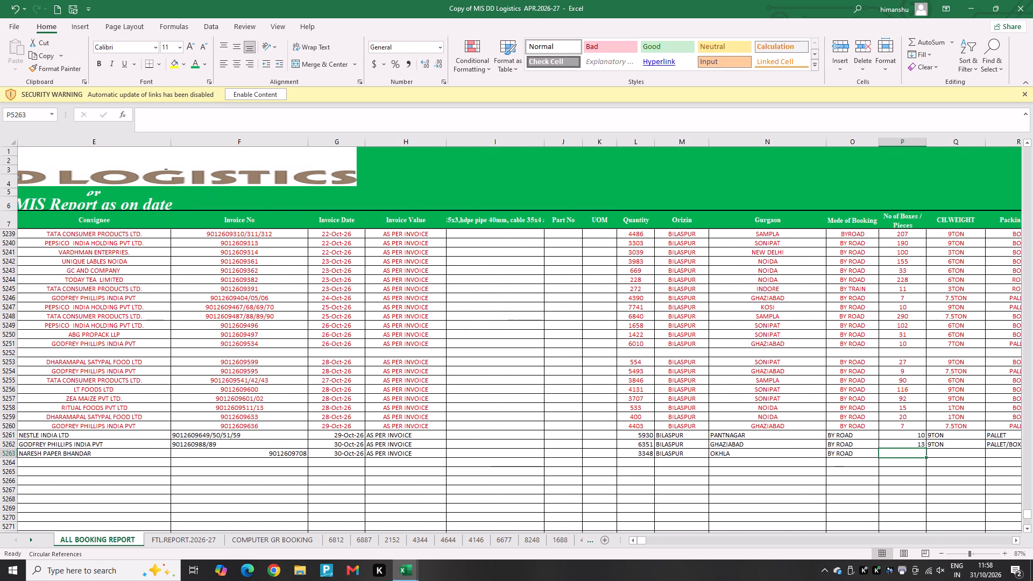
type("131")
key("Right")
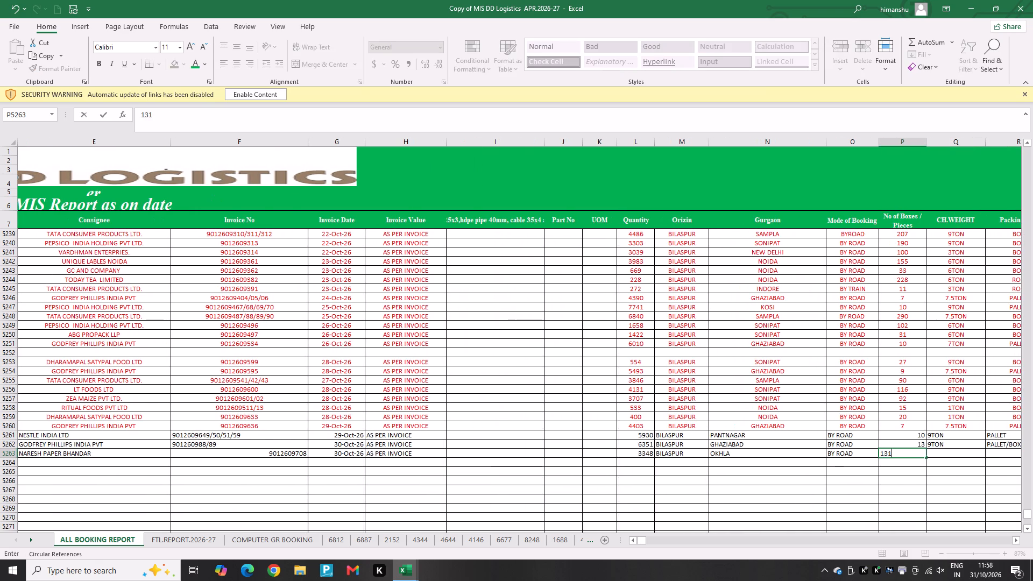
type("6TON")
key("Right")
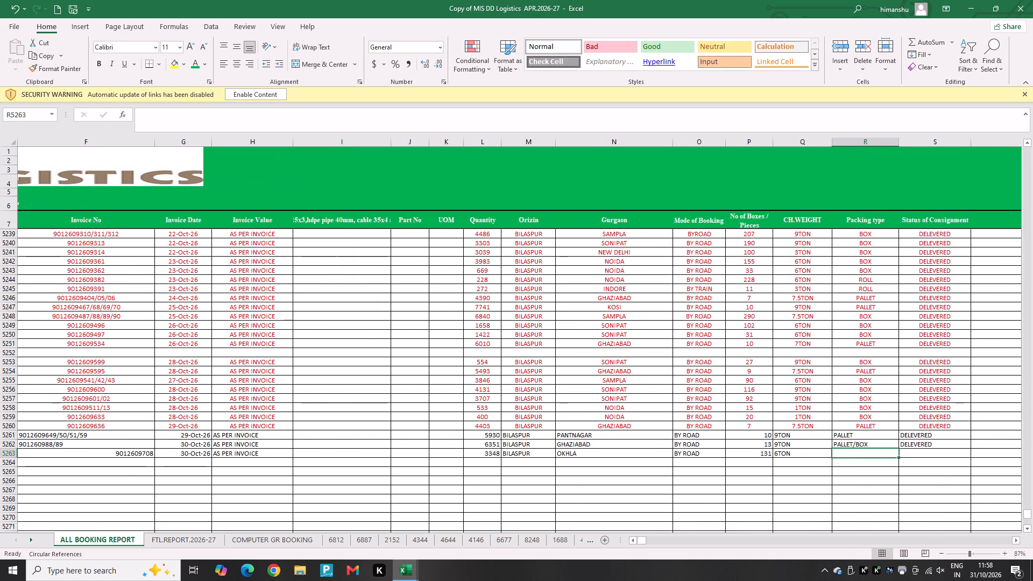
Complete G.R. No. 11130 with packing type BOX and consignment status DELEVERED.
type("BOX")
key("Right")
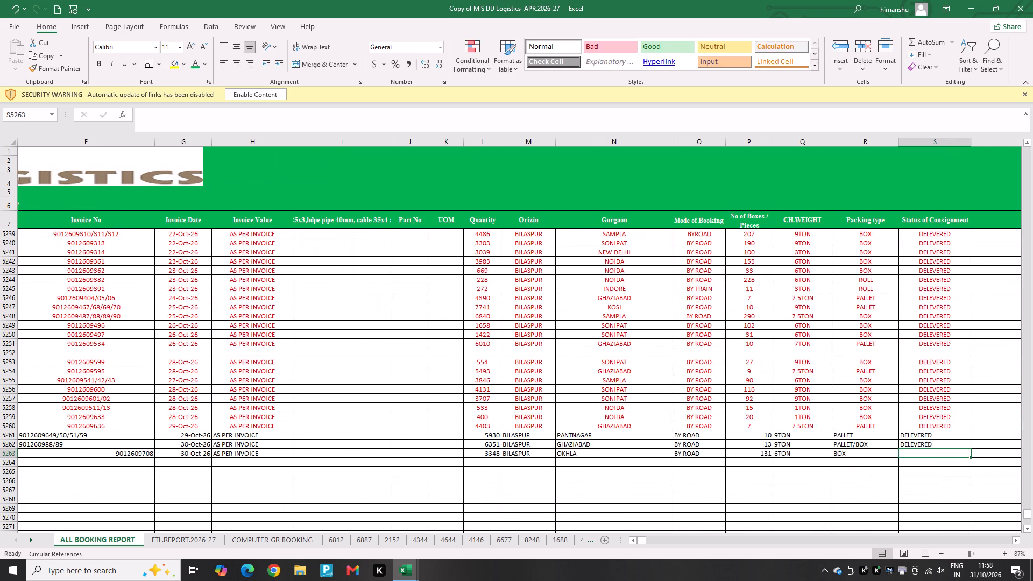
type("DE")
key("Down")
Centre the entries of G.R. Nos. 11128 to 11130 horizontally and vertically, from the G.R. number through the consignment status.
key("Right")
key("Left")
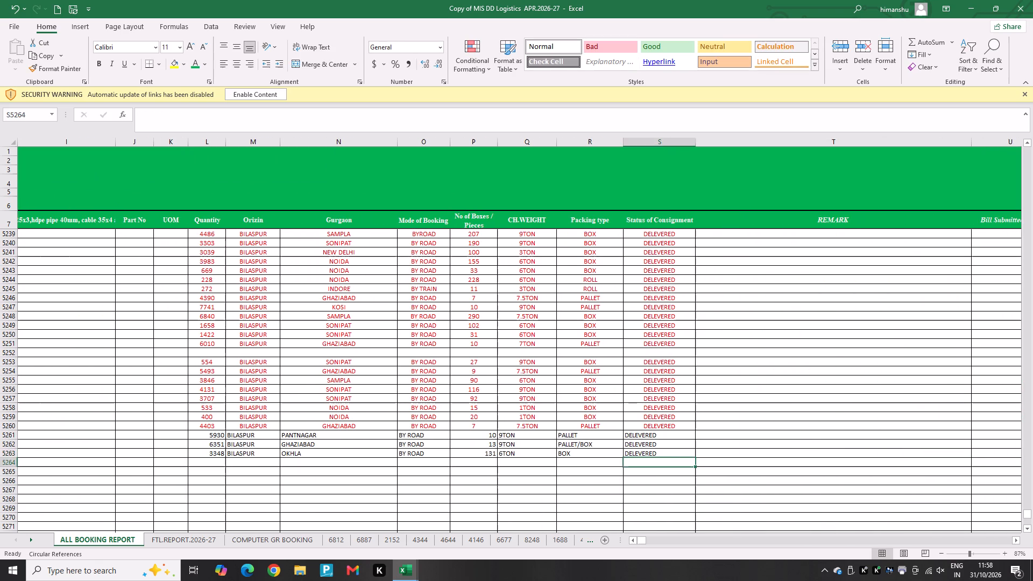
key("Down")
key("Left")
key("Left")
key("Left")
key("Left")
key("Left")
key("Left")
key("Left")
key("Left")
key("Left")
key("Left")
key("Left")
key("Left")
key("Left")
key("Left")
key("Left")
key("Left")
key("Left")
key("Left")
key("Left")
key("Left")
key("Up")
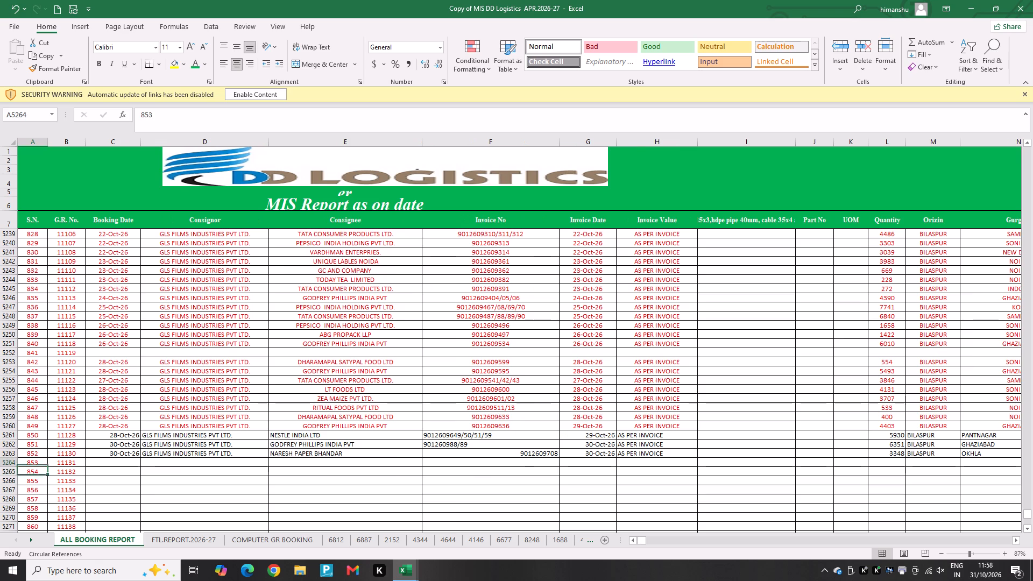
key("Right")
key("Up")
key("Up")
key("Up")
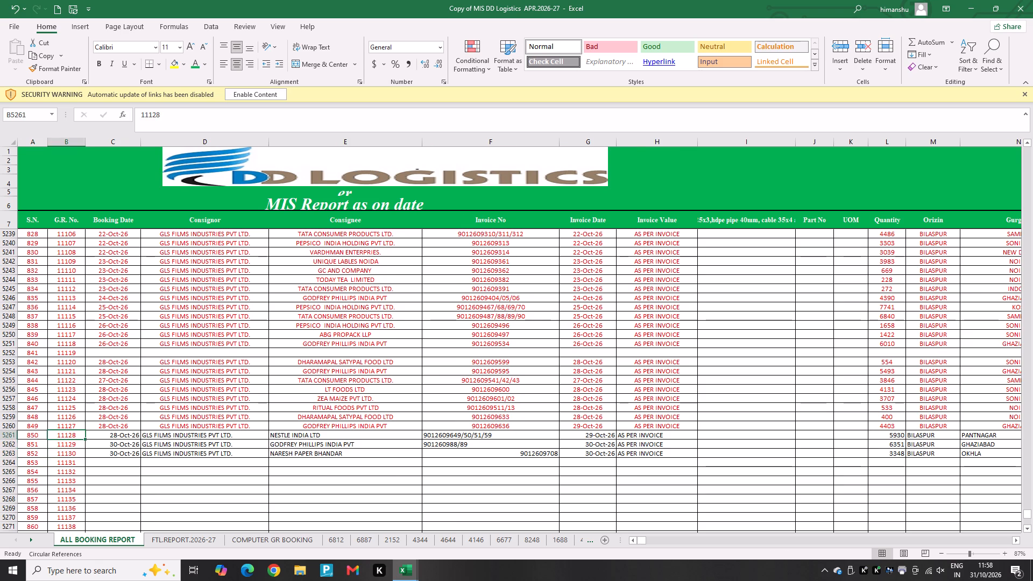
key("shift+Down")
key("shift+Down")
key("shift+Right")
key("shift+Right")
key("shift+Right")
key("shift+Right")
key("shift+Right")
key("shift+Right")
key("shift+Right")
key("shift+Right")
key("shift+Right")
key("shift+Right")
key("shift+Right")
key("shift+Right")
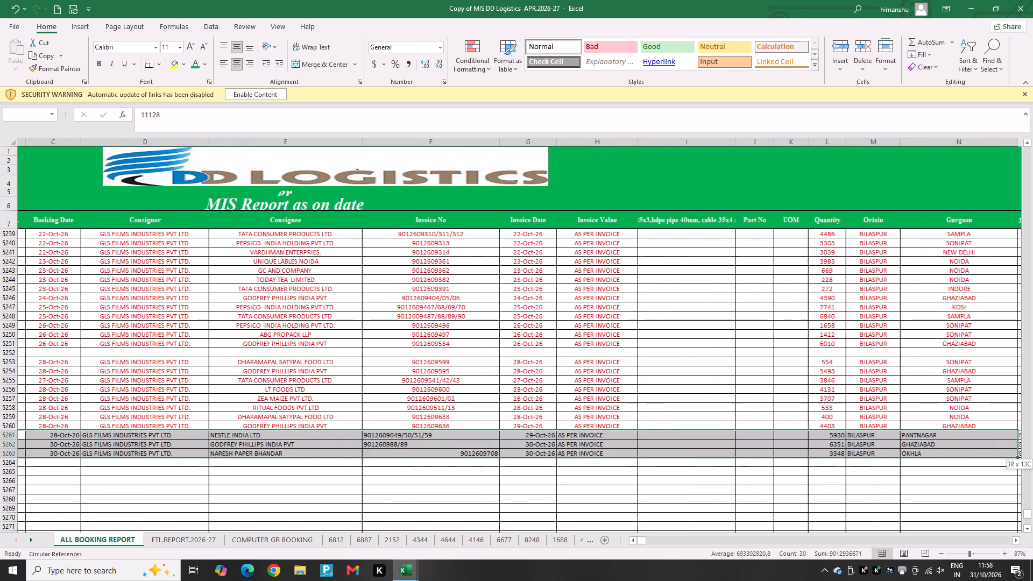
key("shift+Right")
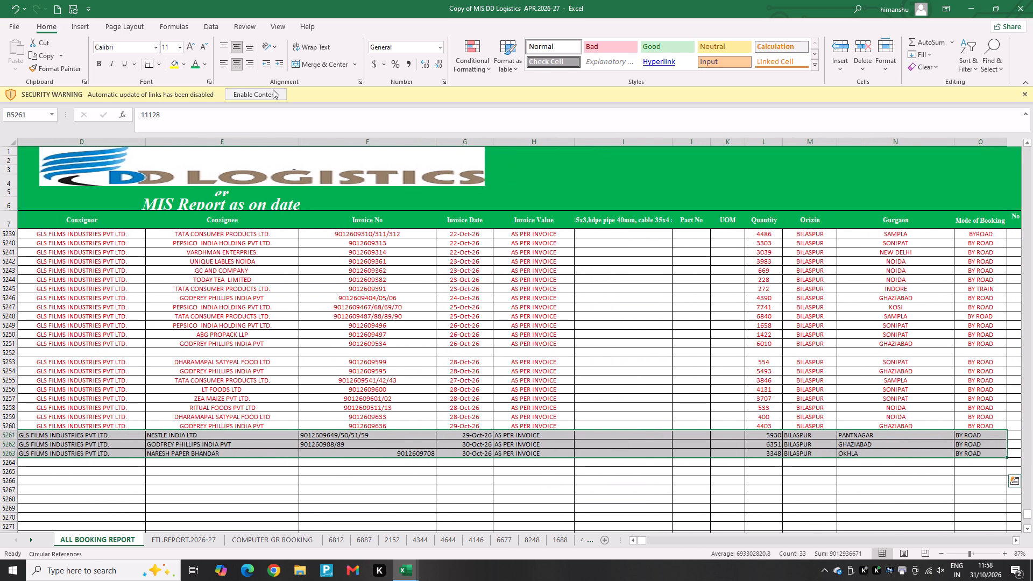
key("shift+Right")
key("shift+Right")
key("shift+Right")
key("shift+Right")
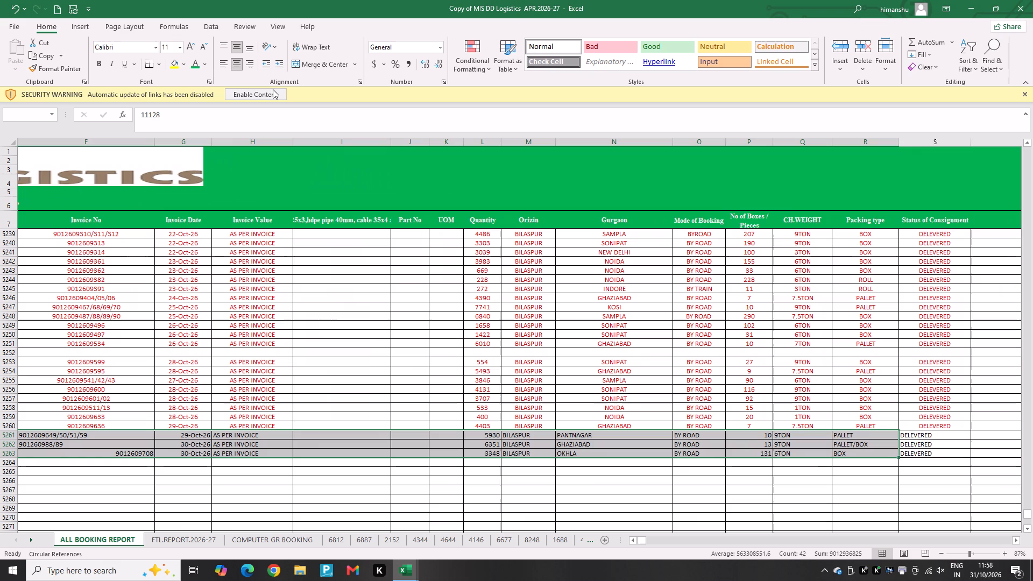
left_click(238, 60)
left_click(235, 44)
left_click(236, 62)
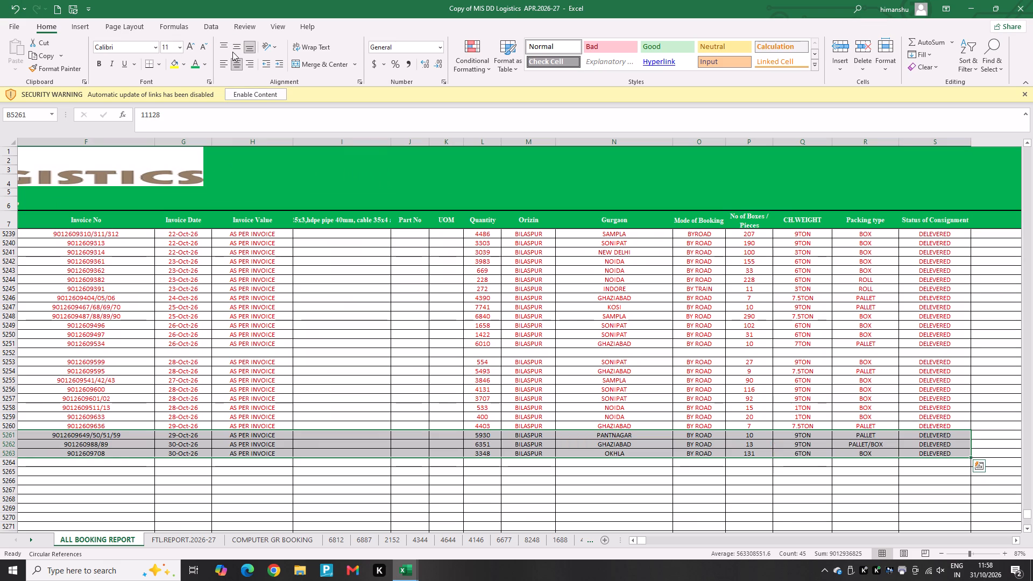
left_click(232, 45)
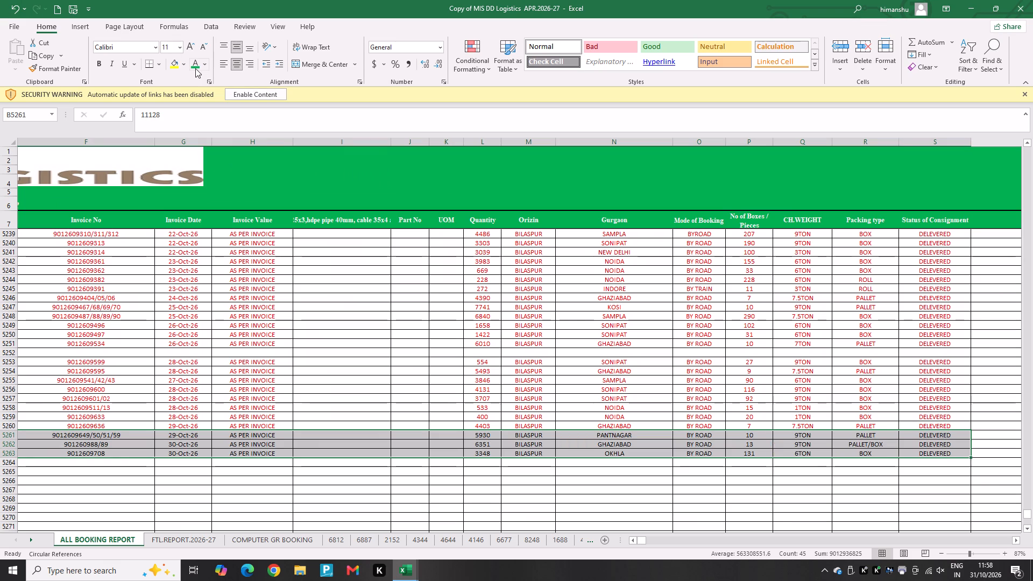
left_click(204, 64)
left_click(203, 183)
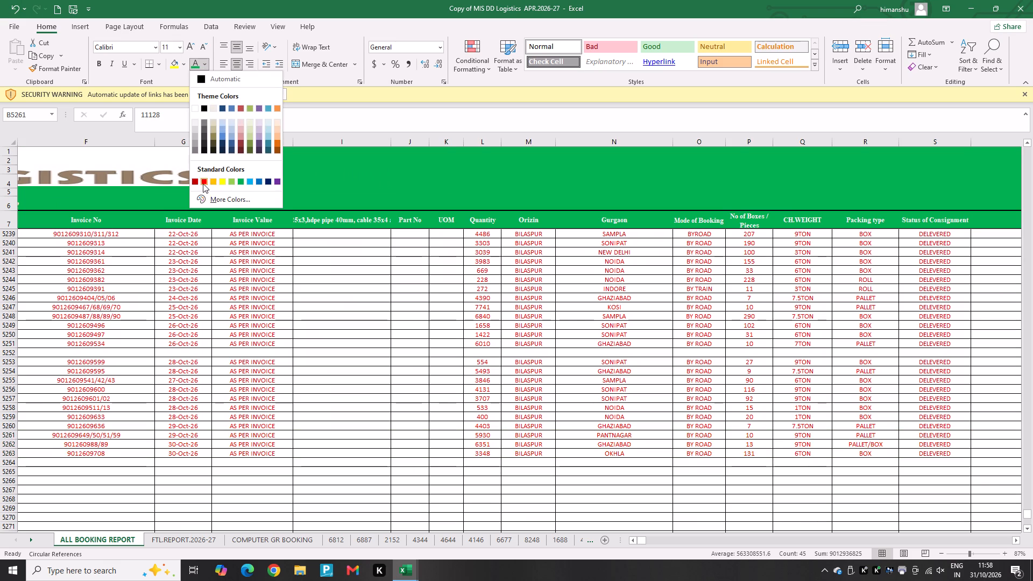
Open the COMPUTER GR BOOKING sheet.
left_click(272, 536)
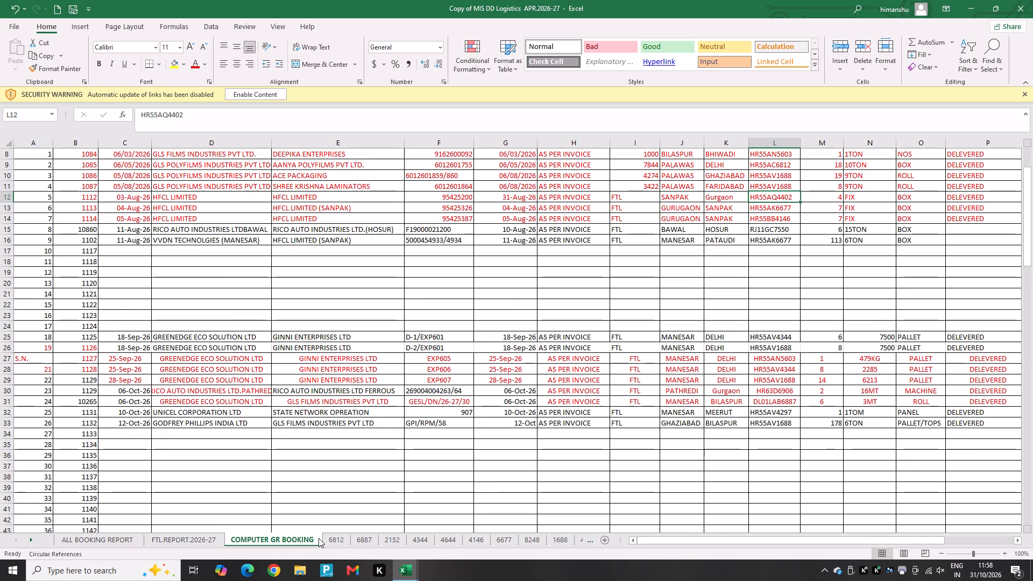
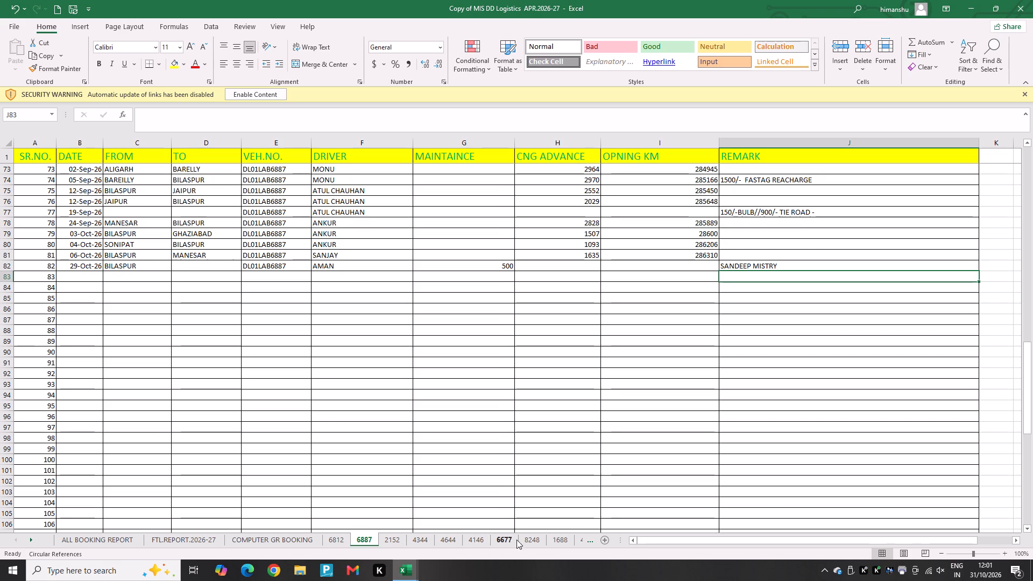
On vehicle sheet 4402, enter the remark "5000/- FINAL WORK PICKUP" for the 29-Oct-26 BILASPUR to NOIDA trip.
left_click(560, 539)
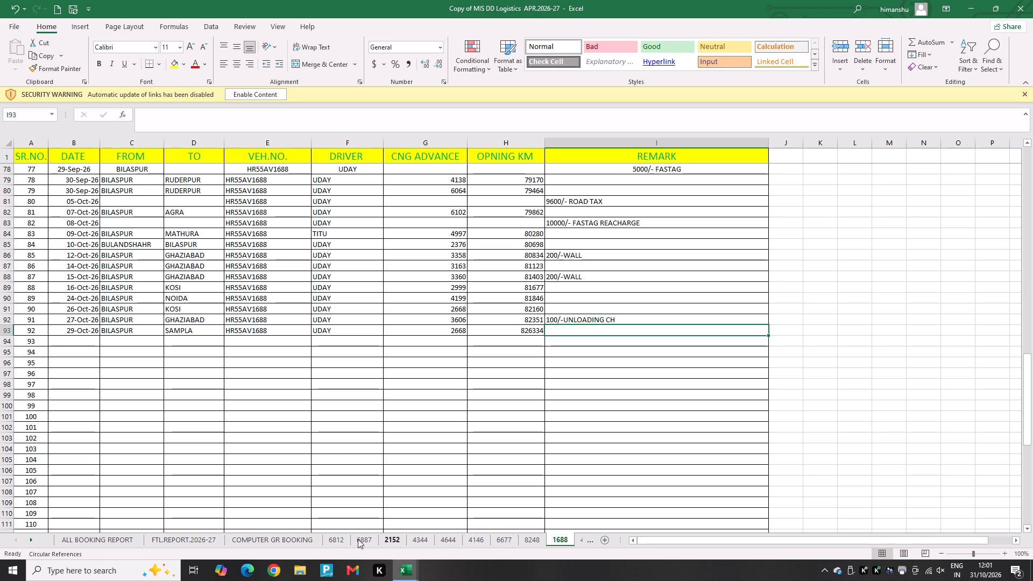
left_click(582, 544)
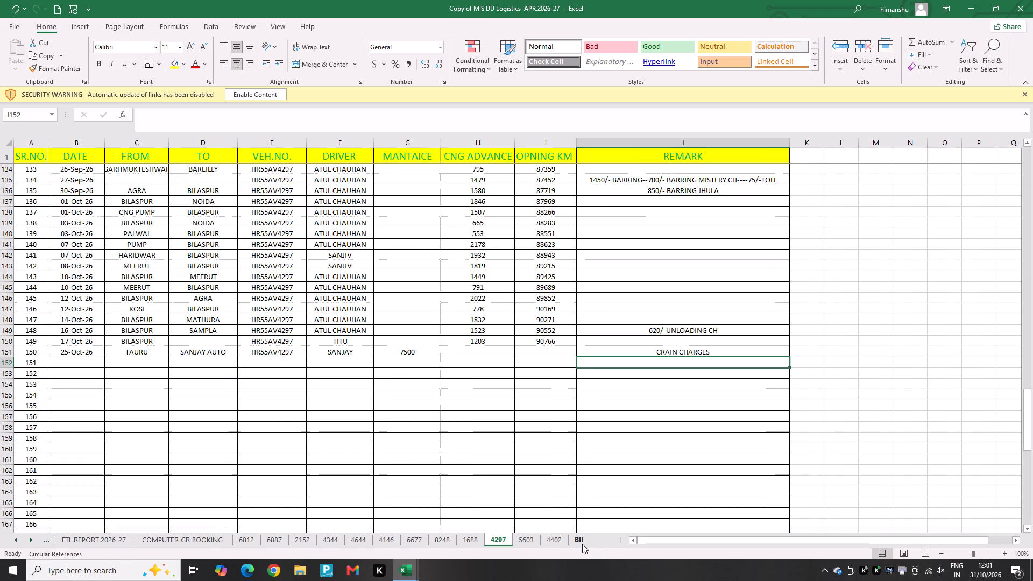
left_click(555, 540)
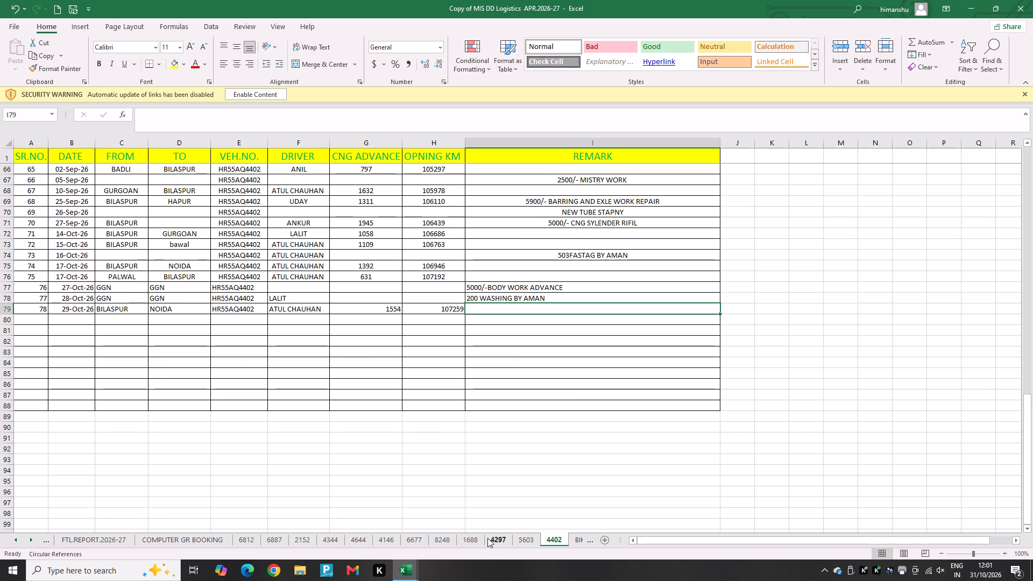
left_click(361, 538)
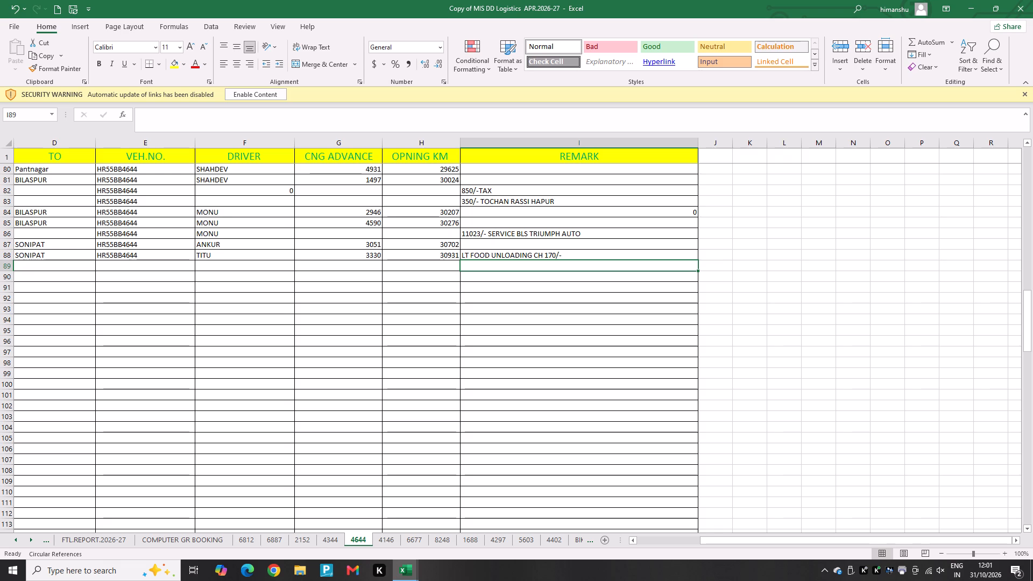
left_click(563, 540)
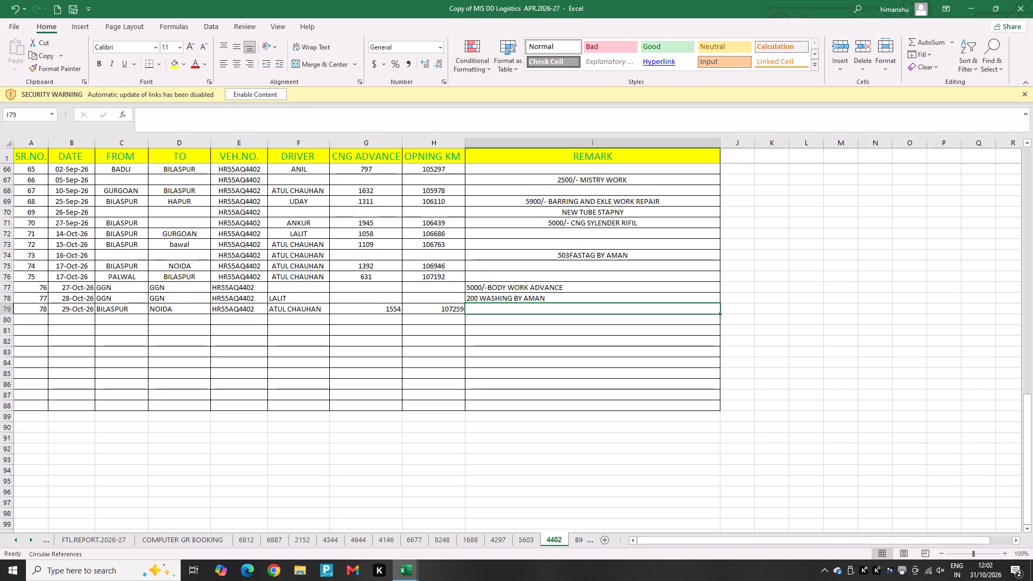
double_click(483, 306)
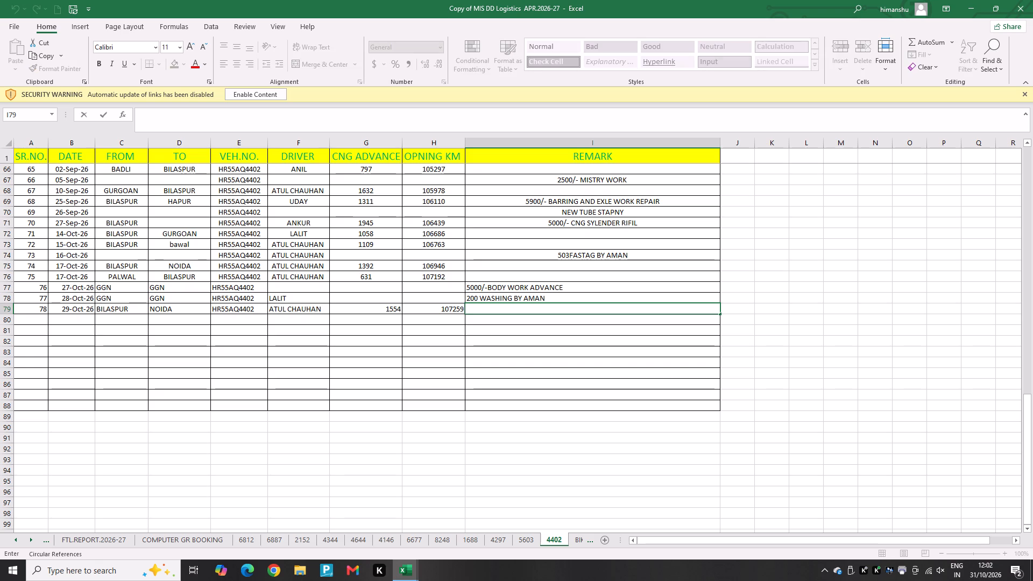
type("5000/-")
key("space")
type("FINAL")
key("space")
type("WORK")
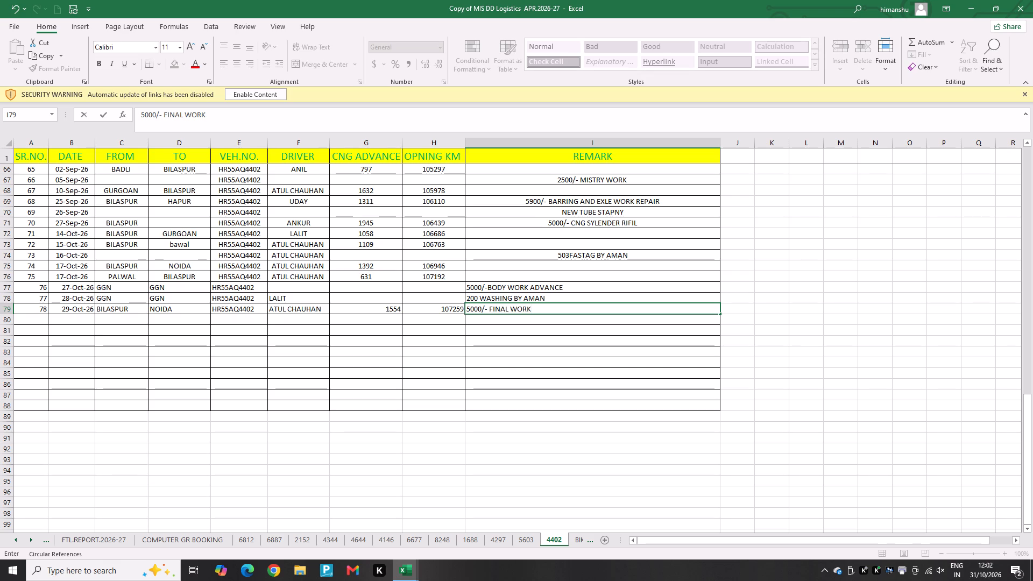
key("space")
type("PICJ")
key("BackSpace")
type("KUP")
key("Return")
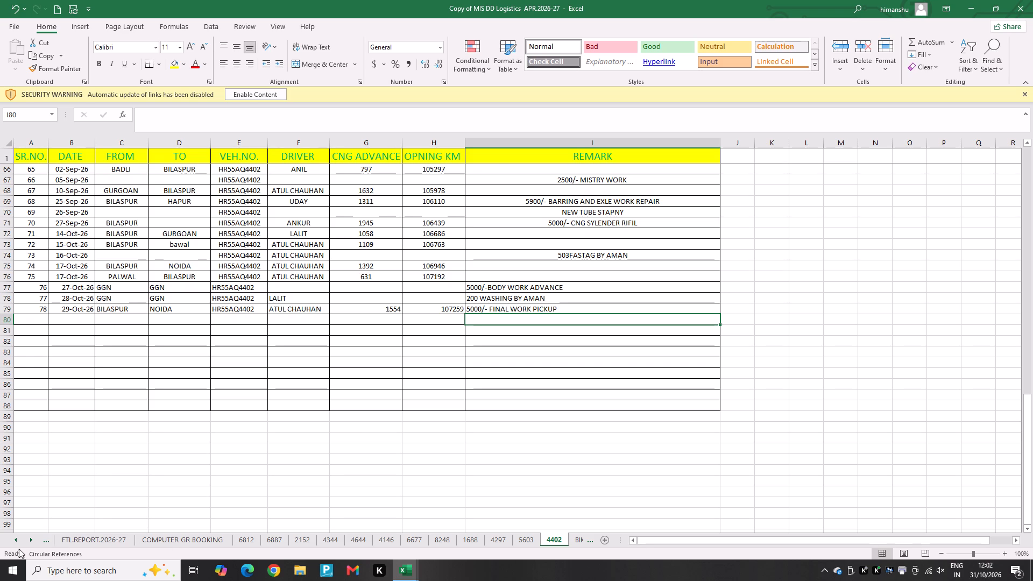
Record a 2000 advance dated 29-Oct-26 with the remark SALARY ADVANCE in the first empty row of the MONU sheet.
left_click(30, 539)
left_click(30, 539)
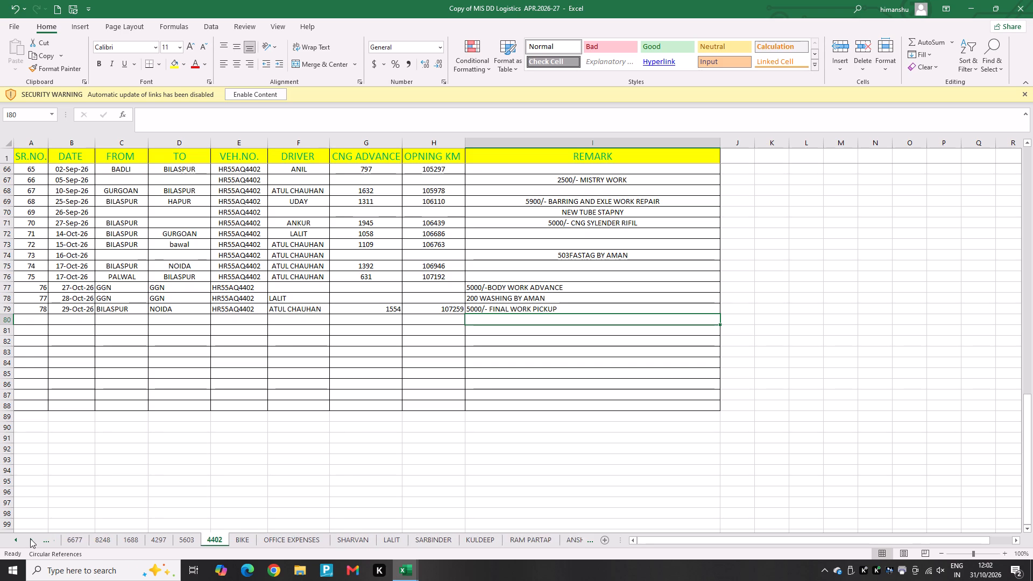
left_click(30, 539)
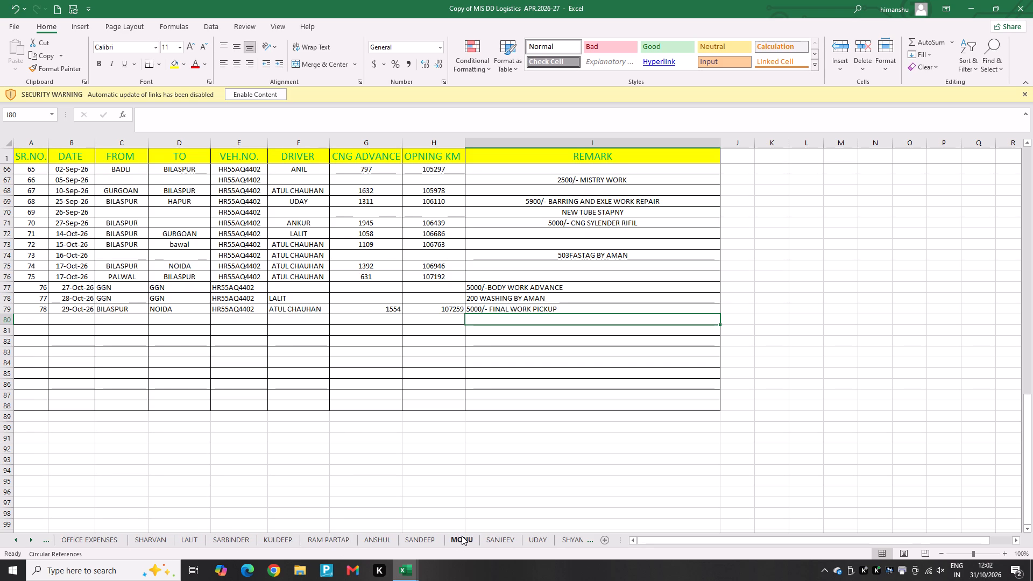
left_click(462, 535)
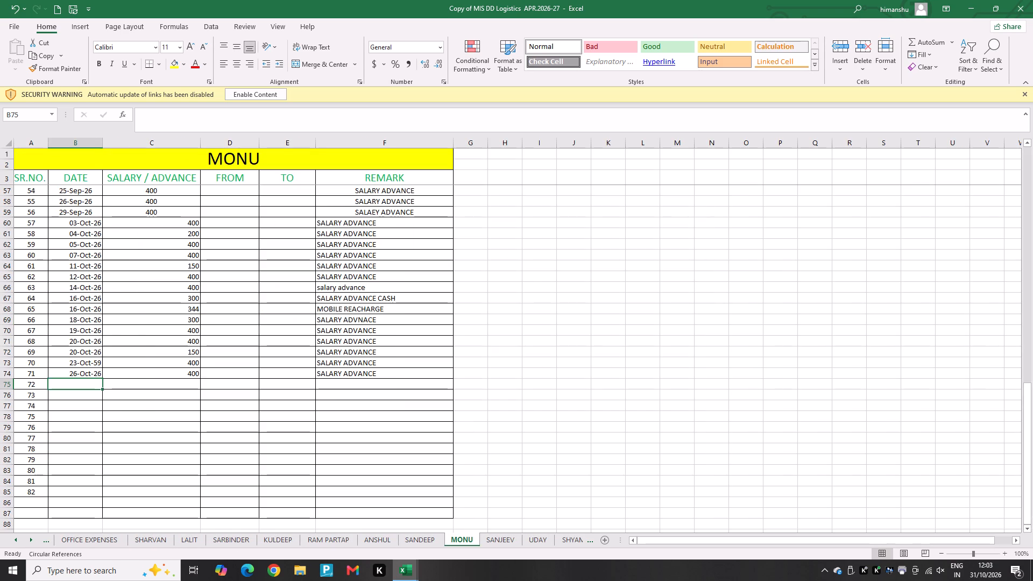
type("29-OCT-26")
key("Right")
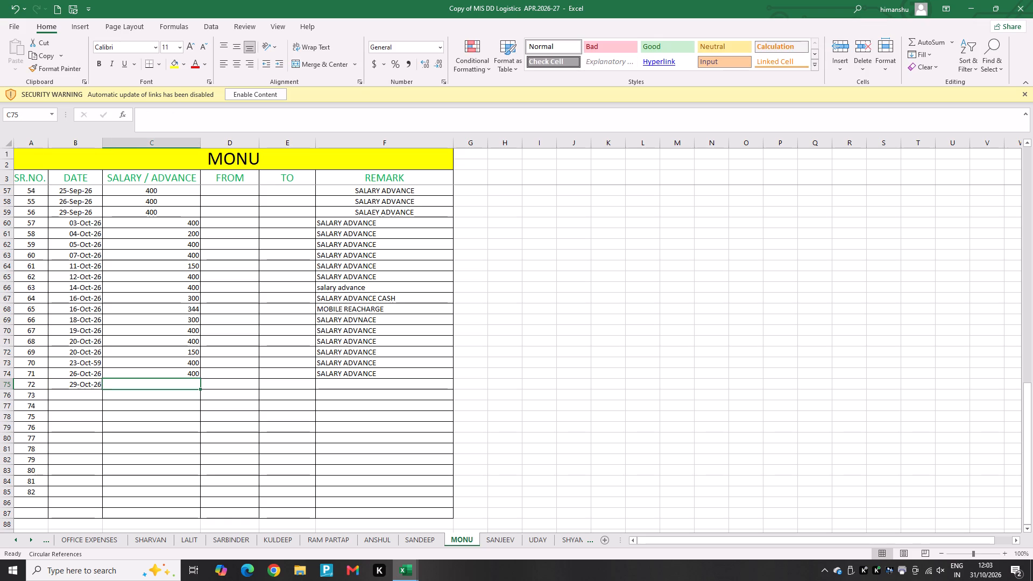
key("2")
type("000")
key("Right")
key("Right")
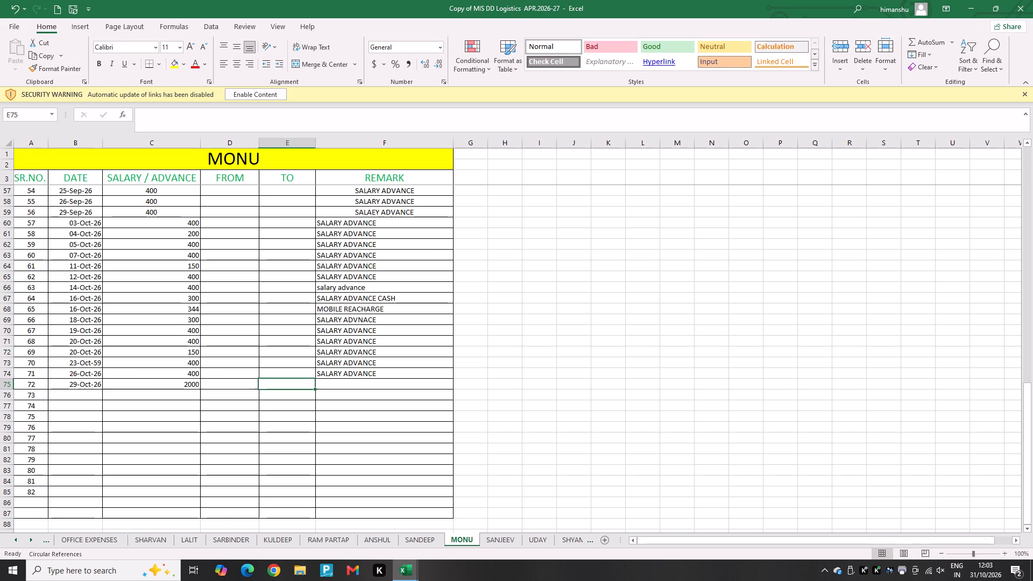
key("Right")
type("SAL")
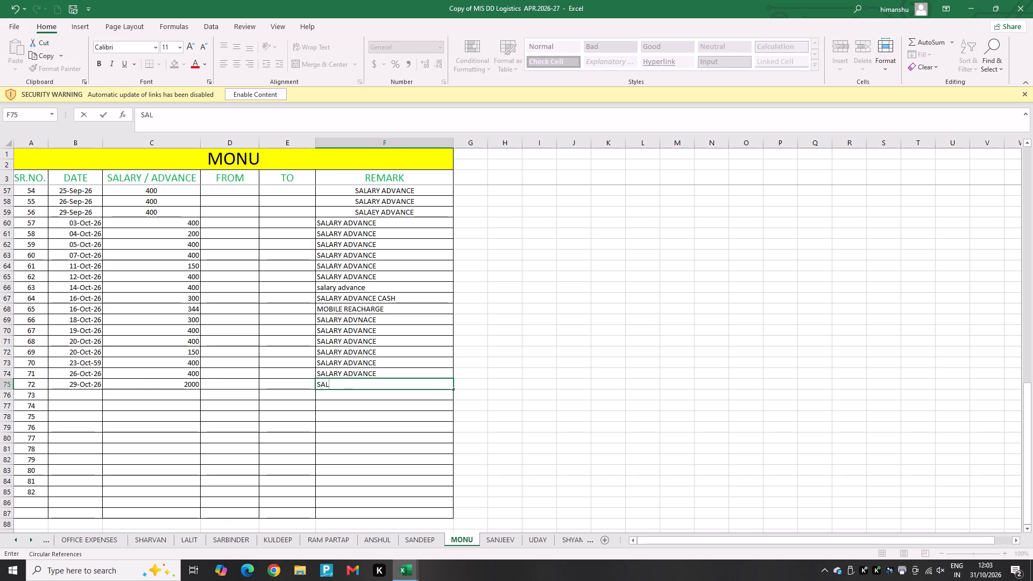
type("AR A")
key("BackSpace")
key("BackSpace")
type("Y ADVANCE")
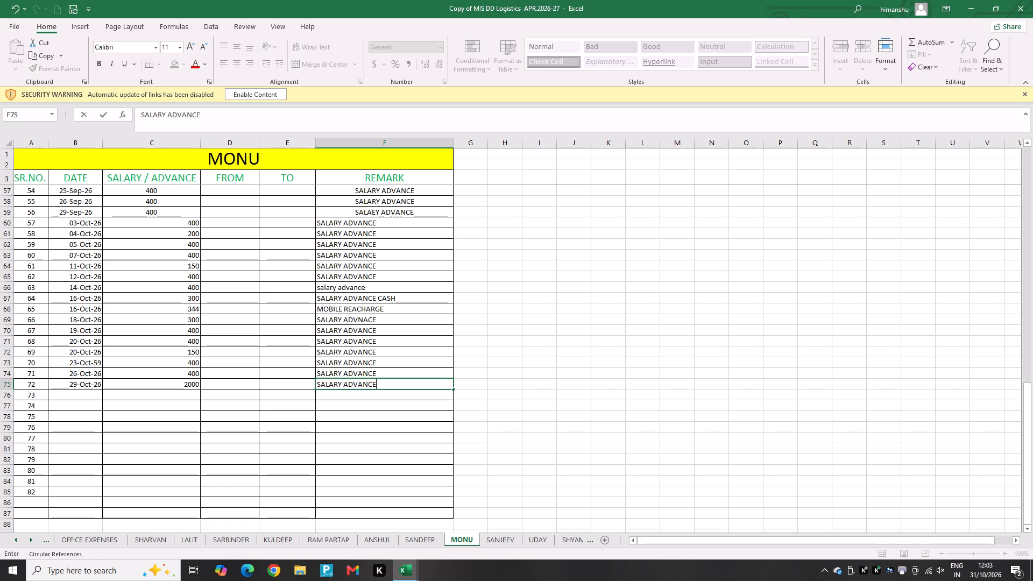
key("Return")
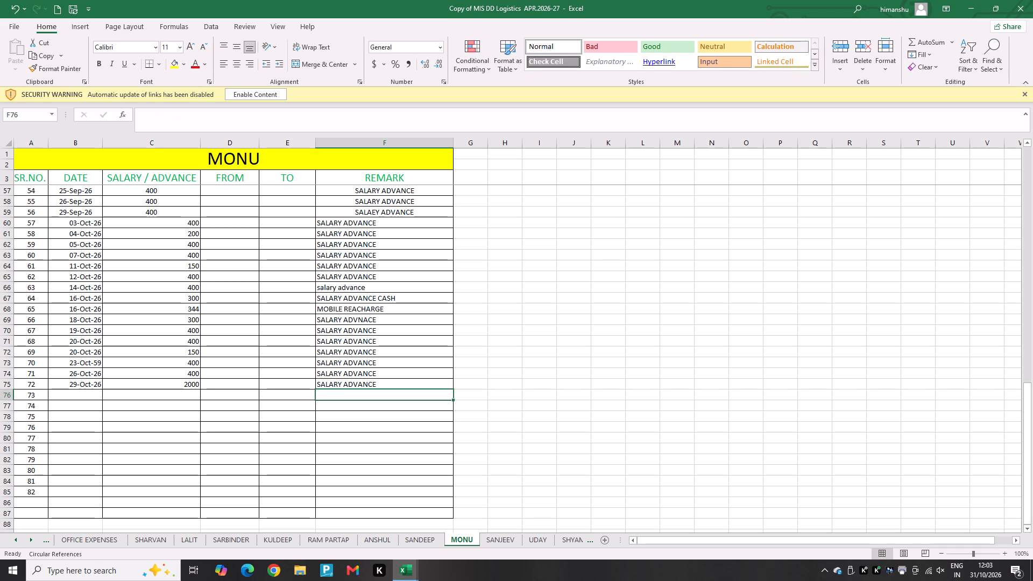
Open the HIMASNHU salary sheet near the end of the workbook.
left_click(584, 541)
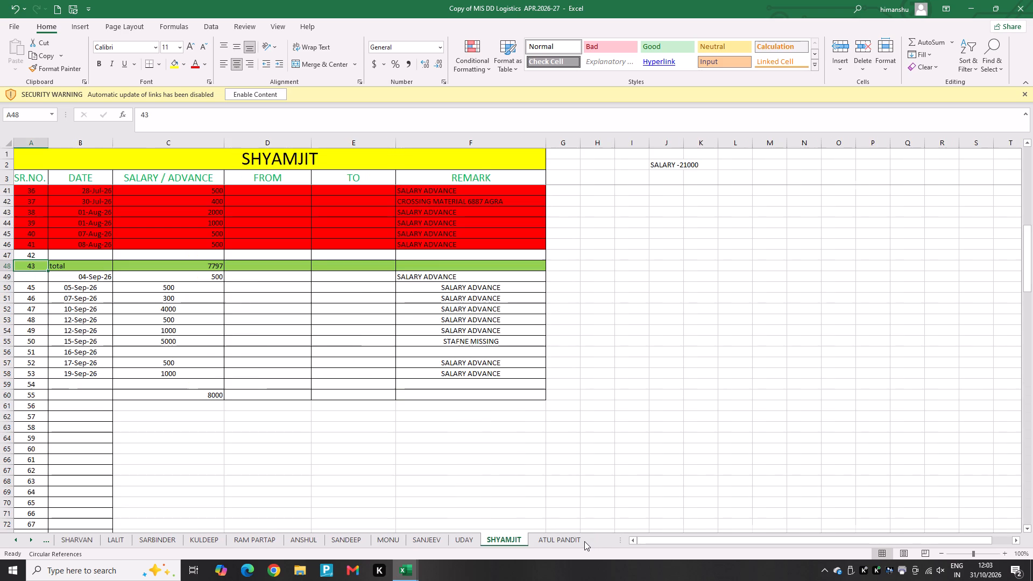
left_click(584, 541)
triple_click(589, 540)
triple_click(589, 540)
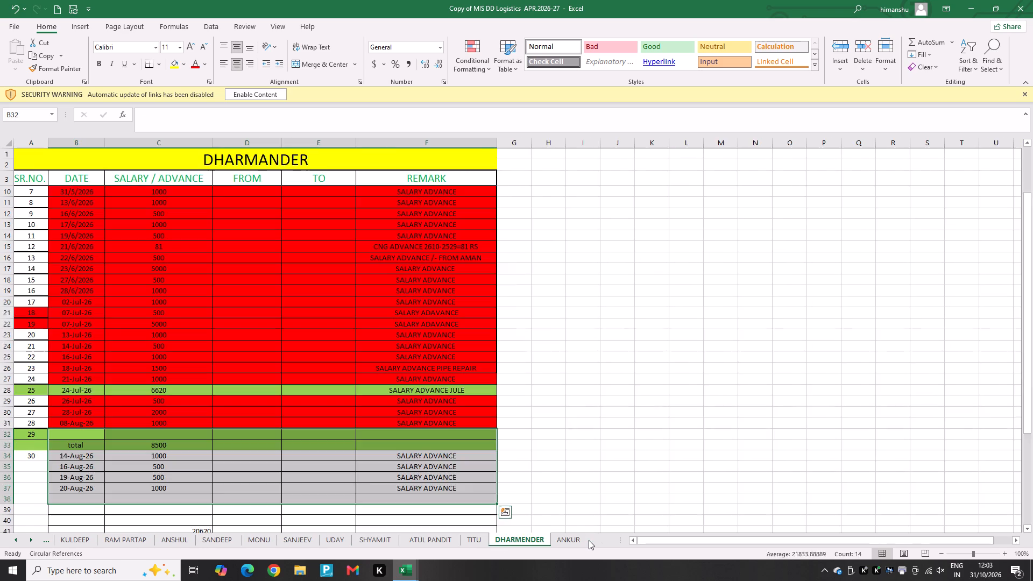
triple_click(589, 540)
triple_click(589, 540)
triple_click(589, 540)
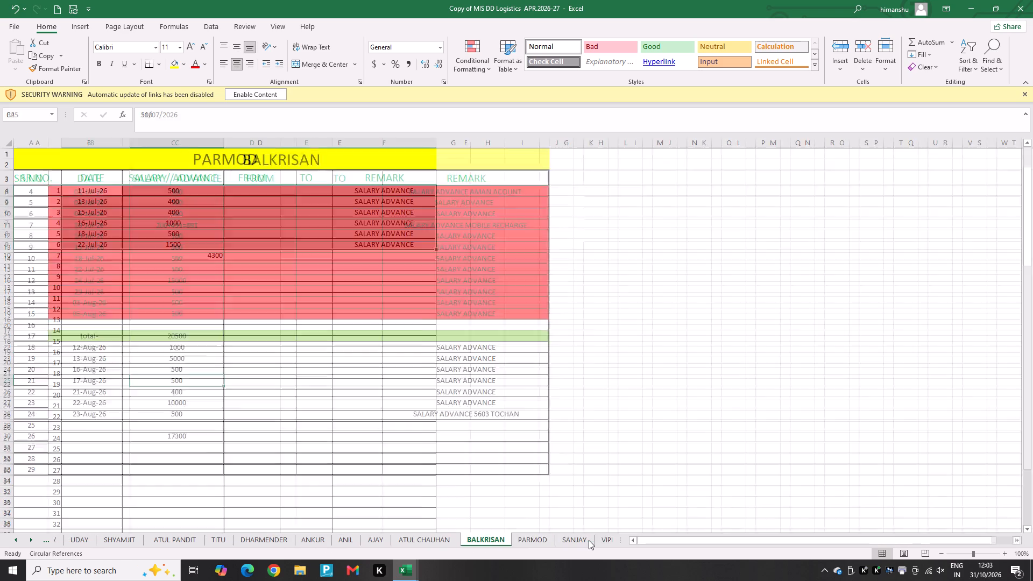
triple_click(589, 540)
triple_click(589, 540)
triple_click(589, 540)
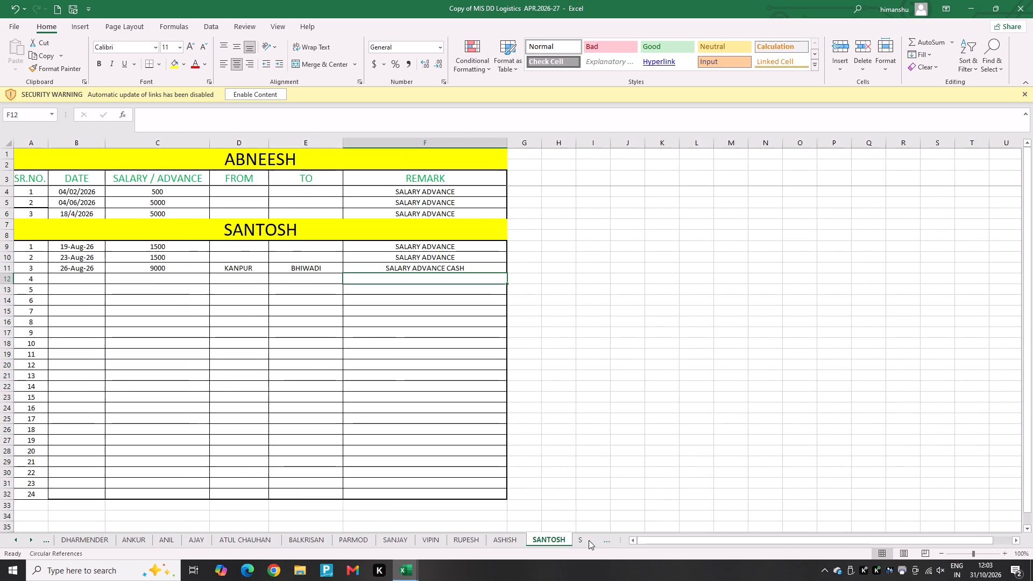
triple_click(589, 540)
triple_click(589, 540)
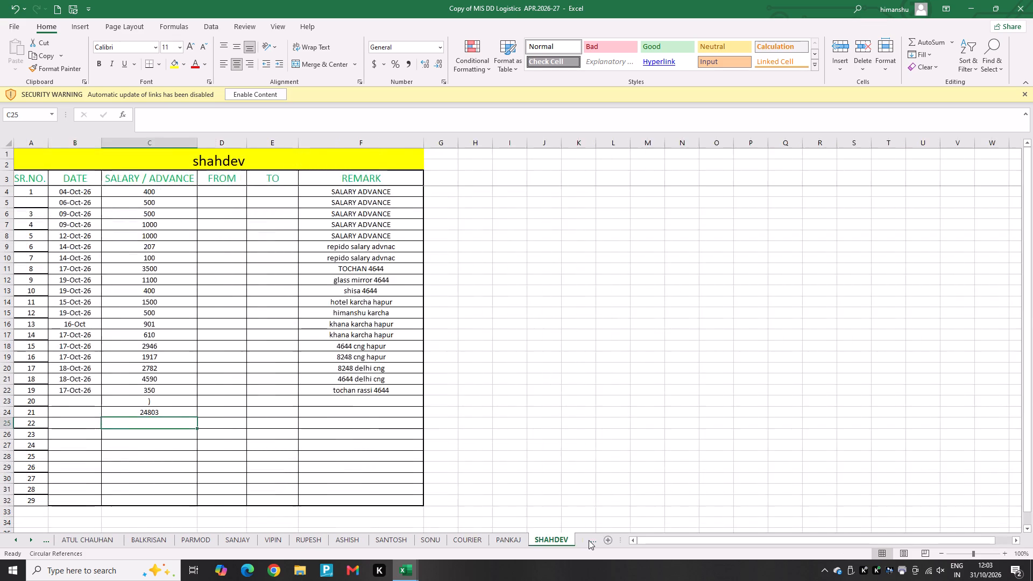
left_click(589, 540)
left_click(589, 540)
left_click(465, 537)
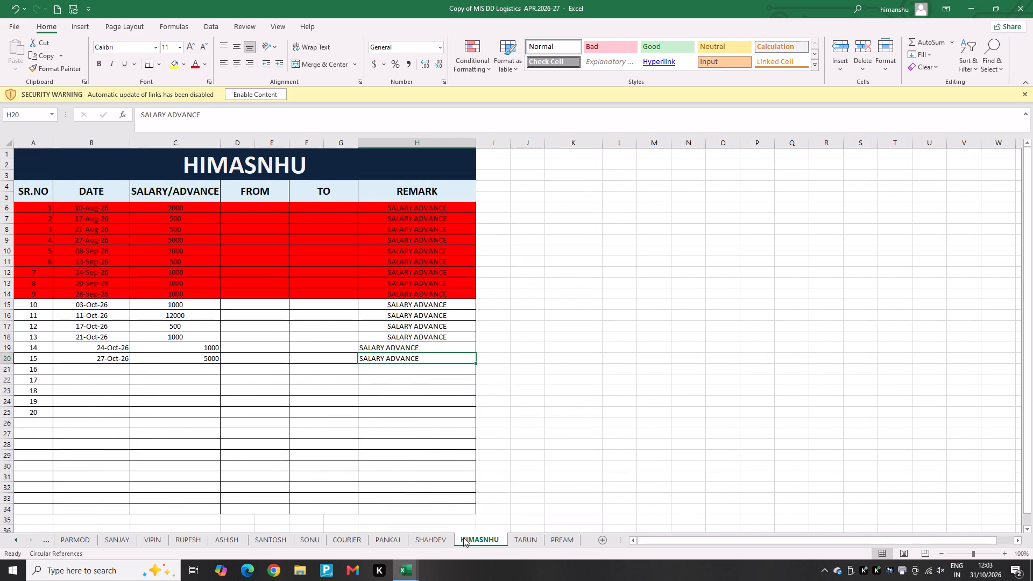
Fill serial no. 16 with the date 29-Oct-26, an advance of 500 and the remark SALARY ADVANCE.
left_click(100, 367)
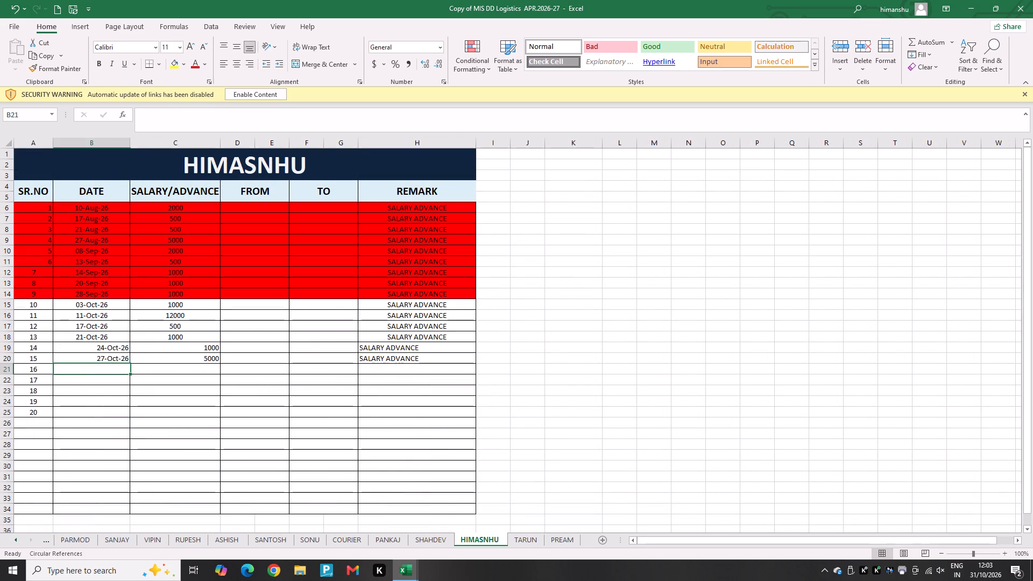
type("29-")
type("OCT-26")
key("Right")
key("5")
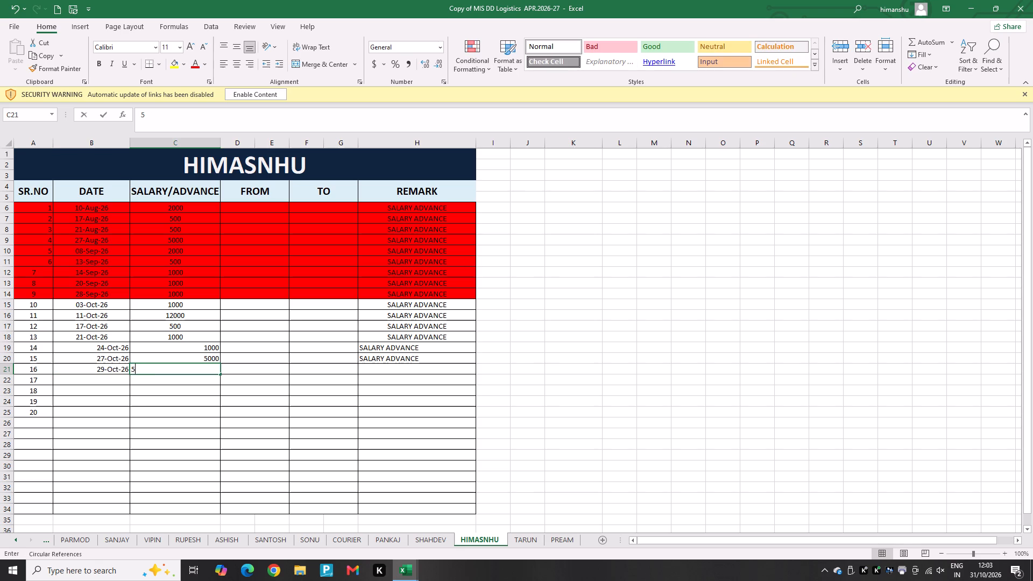
type("00")
key("Right")
key("Right")
key("Right")
type("SALARY A")
key("Right")
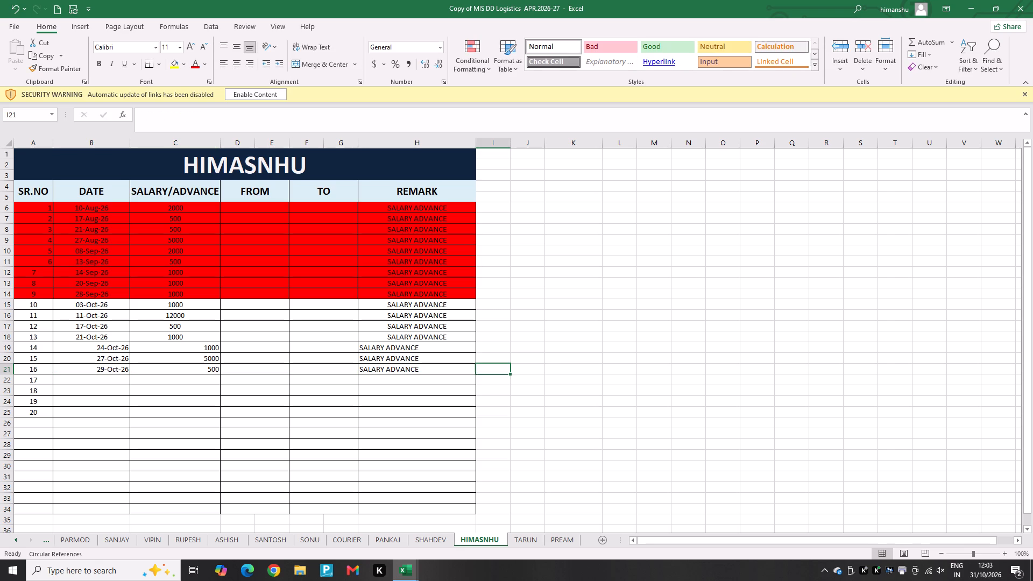
key("Down")
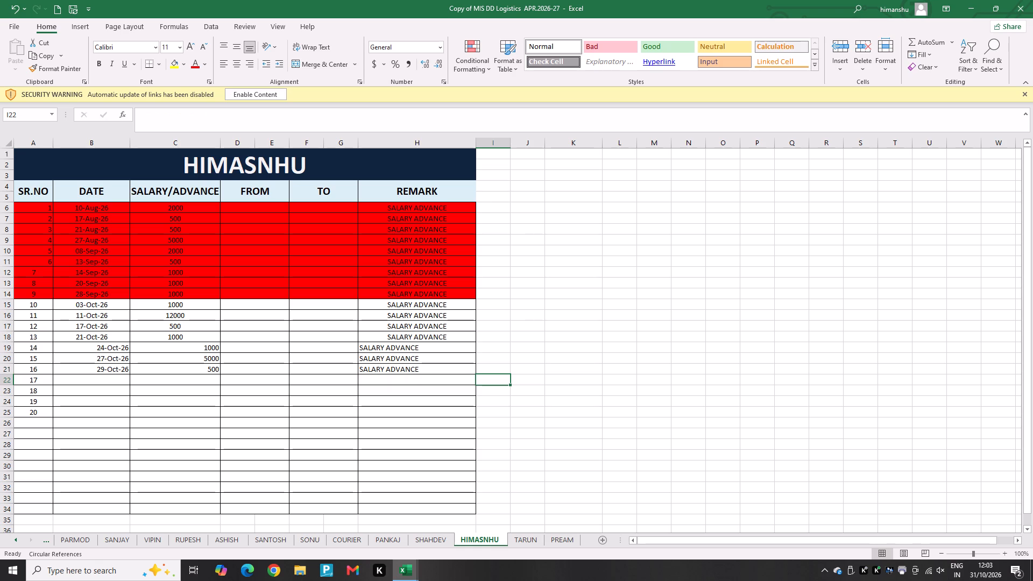
Open vehicle sheet 4344 among the earlier sheets of the workbook.
left_click(15, 540)
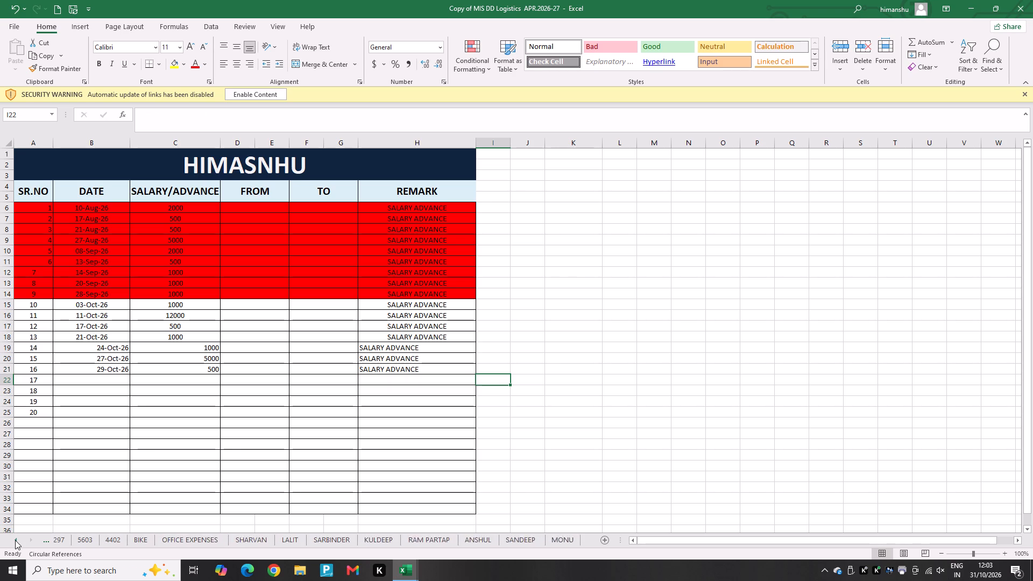
left_click(15, 540)
left_click(15, 540)
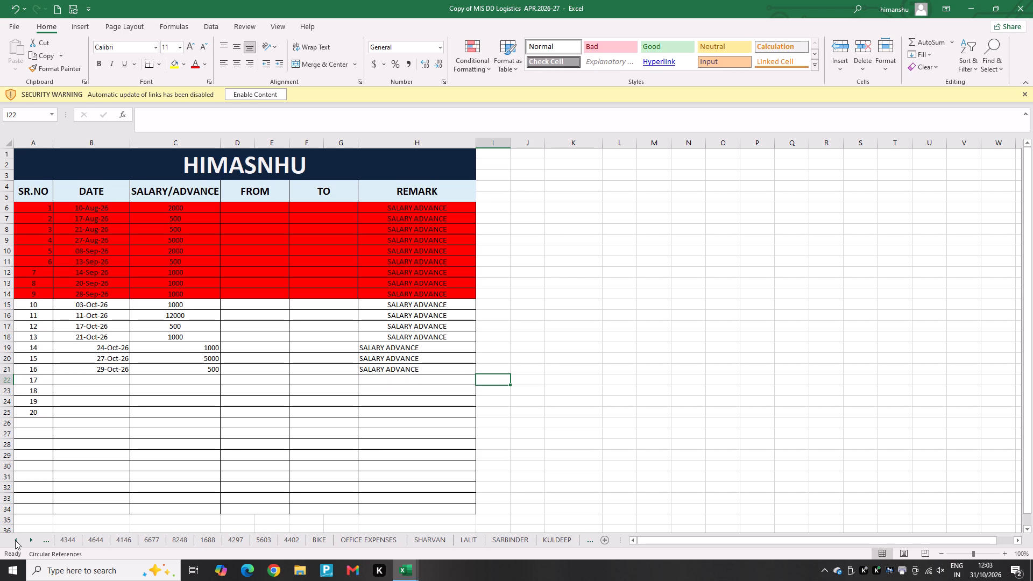
left_click(15, 540)
left_click(90, 536)
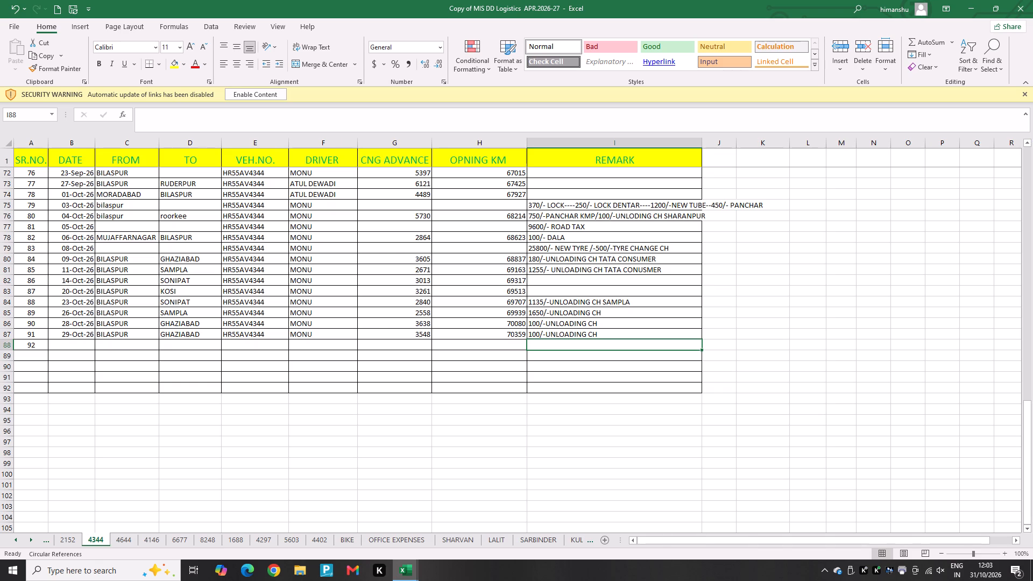
Start serial no. 92 with the date 30-Oct-26 and the route from BILASPUR to GHAZIABAD.
left_click(61, 342)
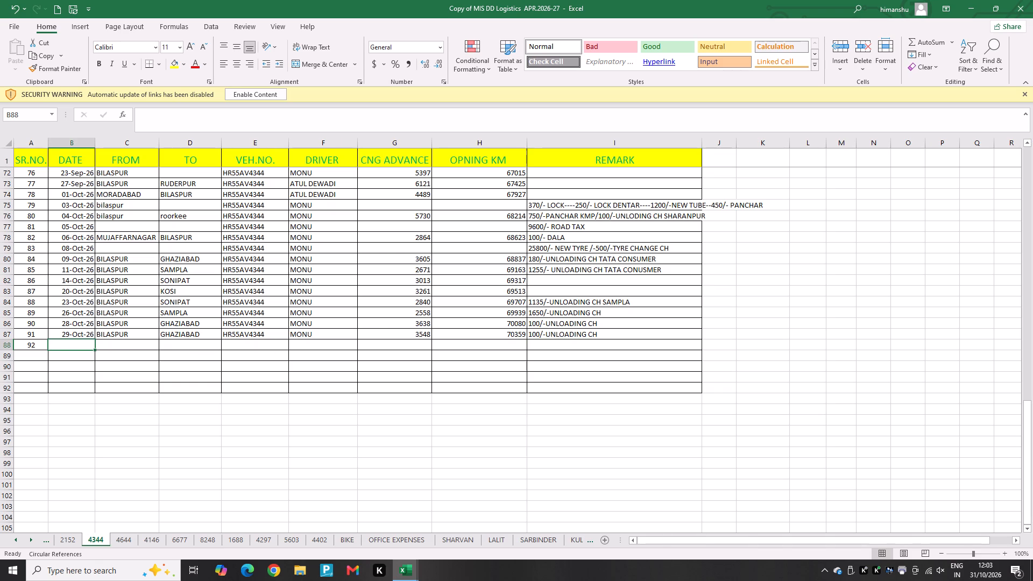
type("30-OCT-26")
key("Right")
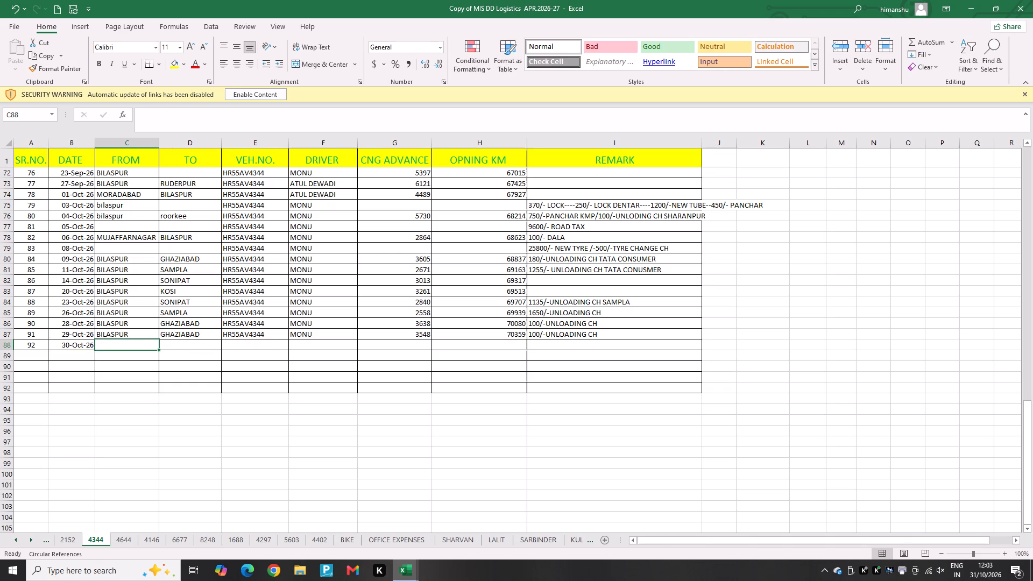
type("BILAS")
key("Right")
key("Left")
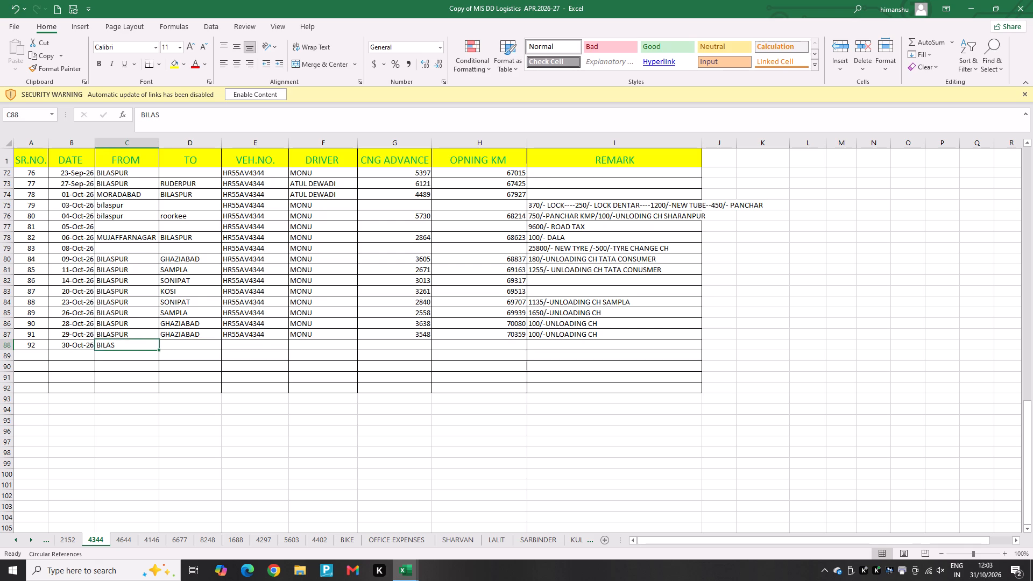
type("BI")
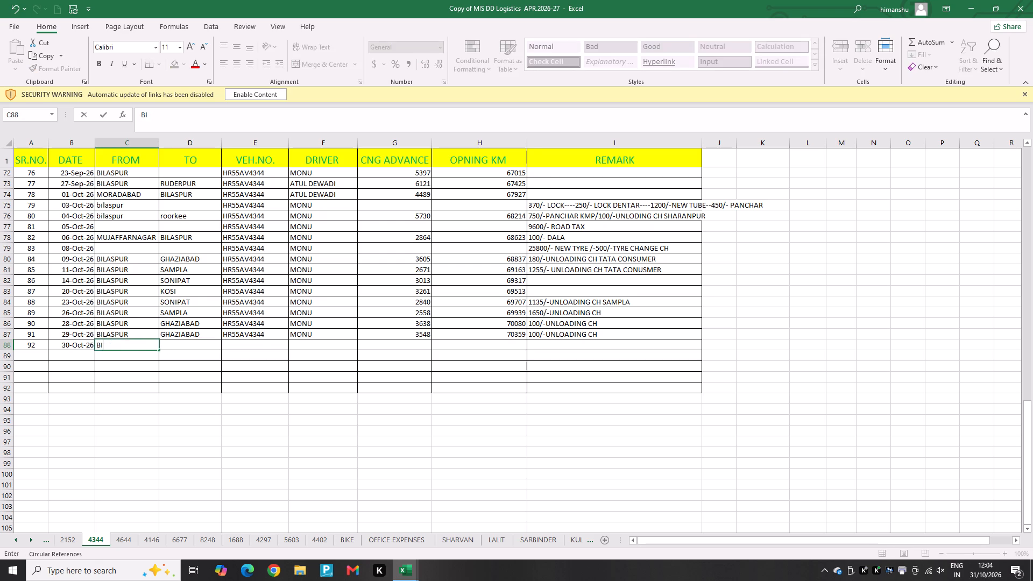
left_click(138, 332)
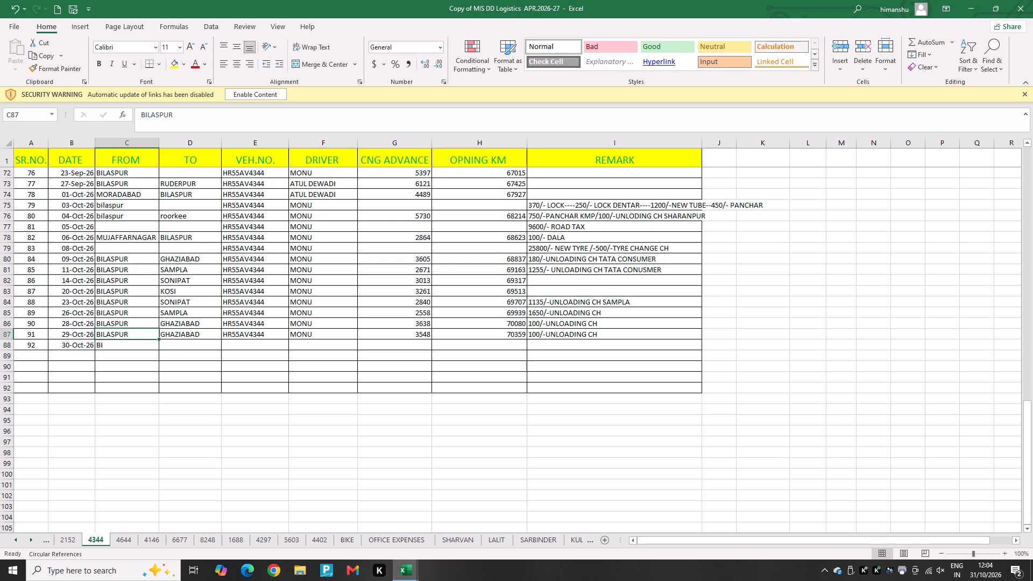
left_click_drag(157, 339, 157, 346)
left_click(170, 345)
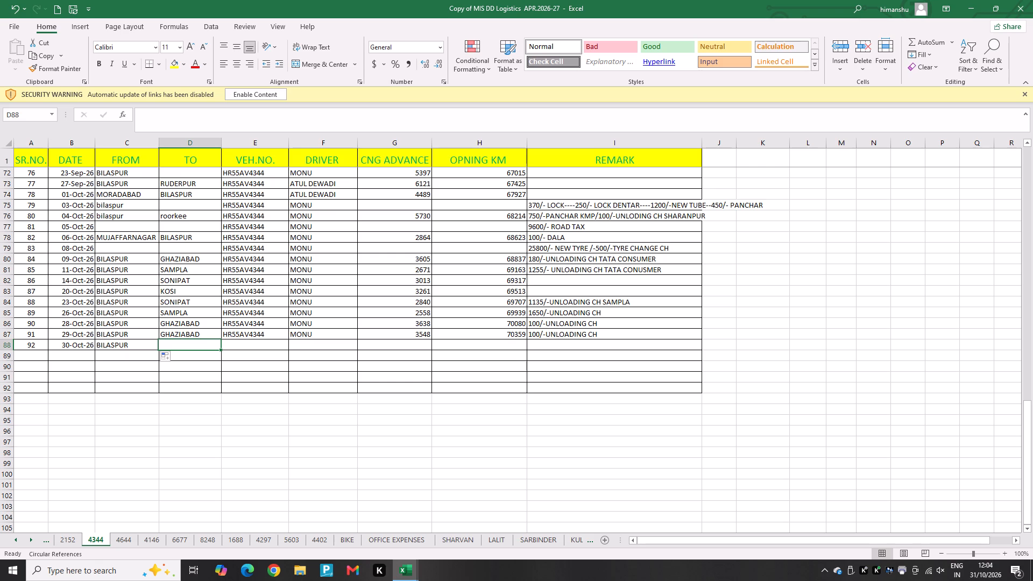
left_click(209, 334)
left_click_drag(221, 339, 221, 347)
left_click(250, 348)
type("HR")
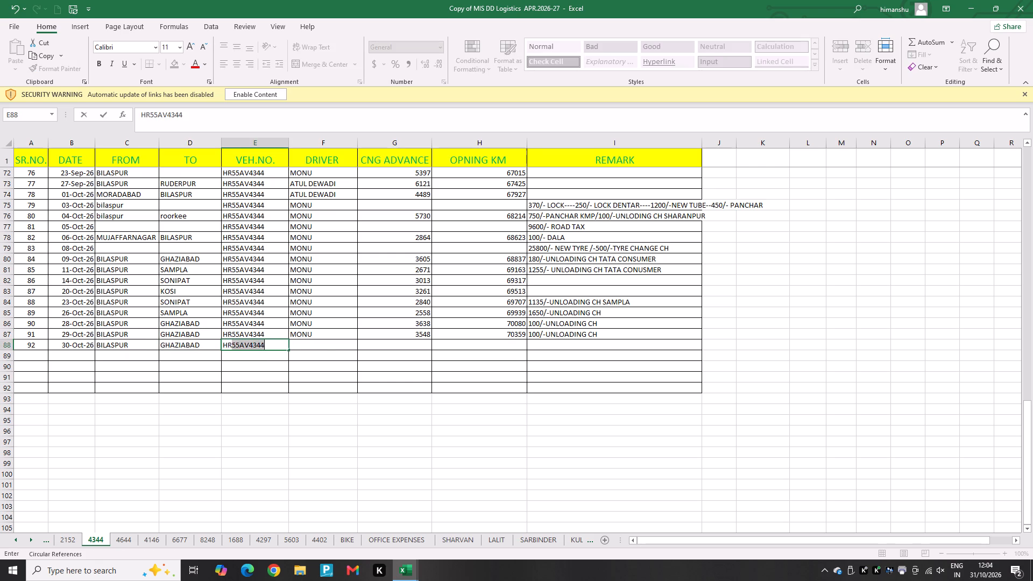
left_click(320, 343)
key("m")
left_click(390, 342)
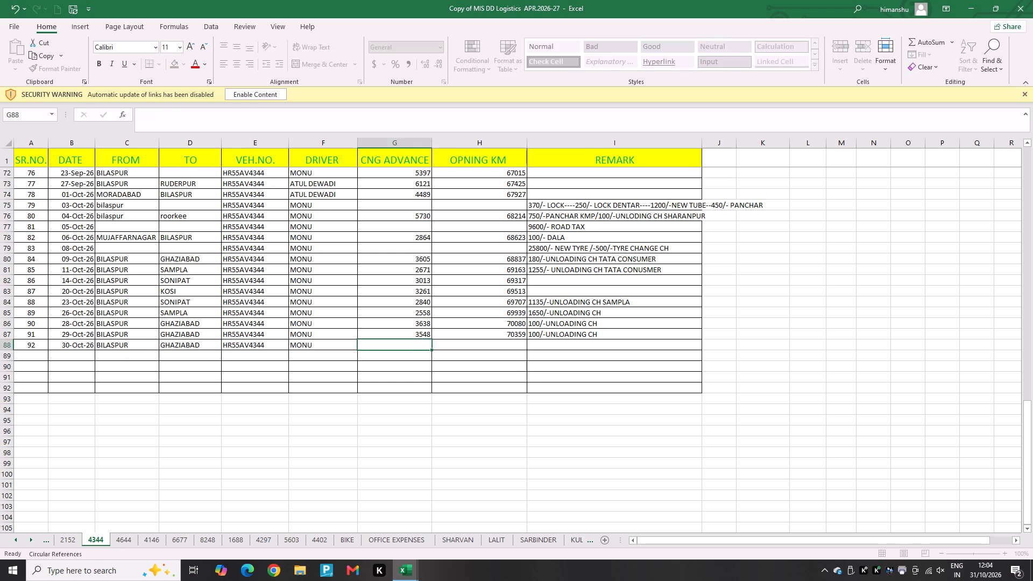
type("3878")
key("Right")
type("706")
type("38")
key("Right")
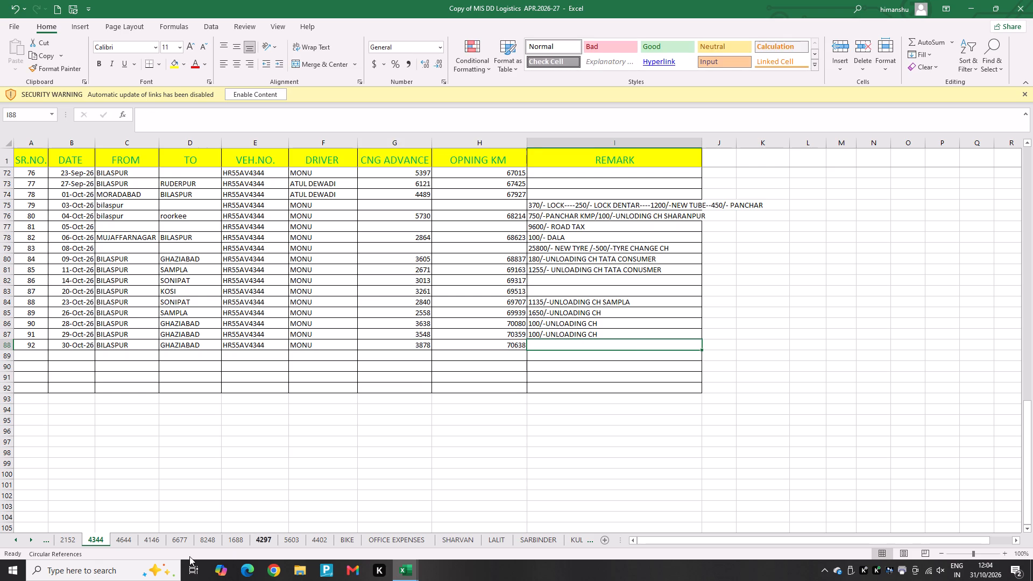
On vehicle sheet 1688, enter the remark "1215/- UNLOADING CH" for the 29-Oct-26 BILASPUR to SAMPLA trip.
left_click(245, 543)
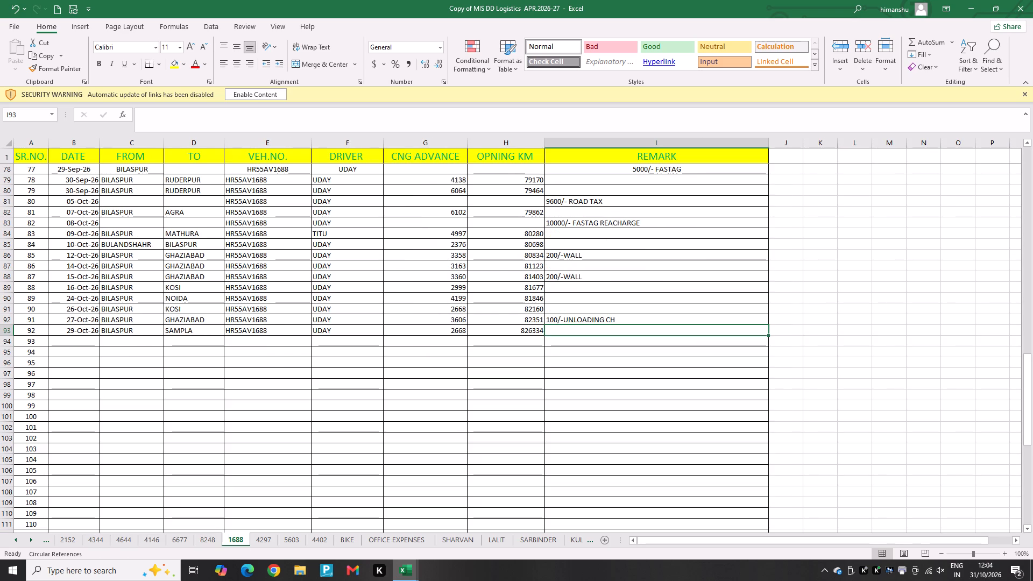
type("12115")
key("BackSpace")
key("BackSpace")
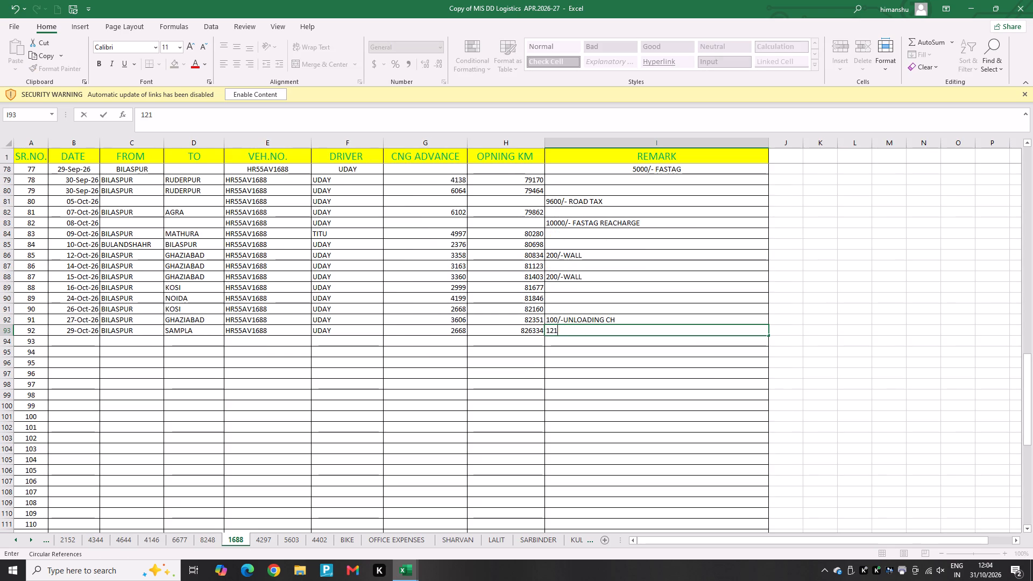
key("BackSpace")
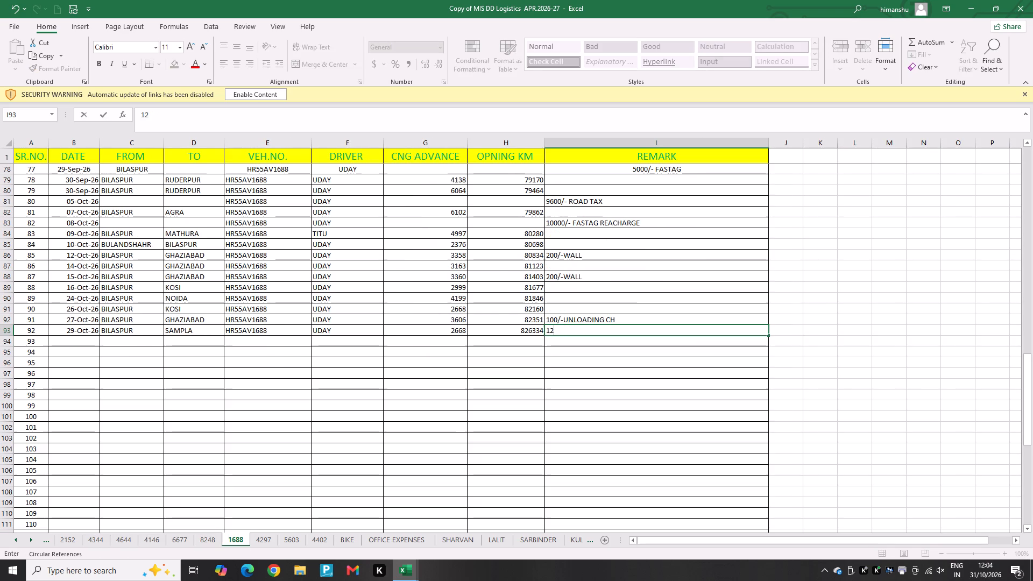
type("15")
type("/-")
key("space")
type("UNLOADING")
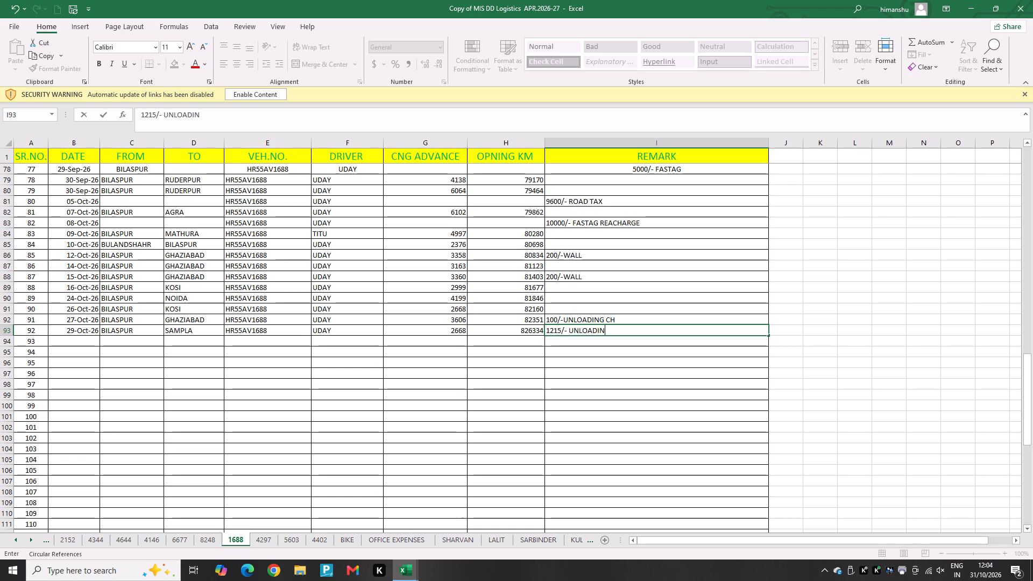
key("space")
type("CH")
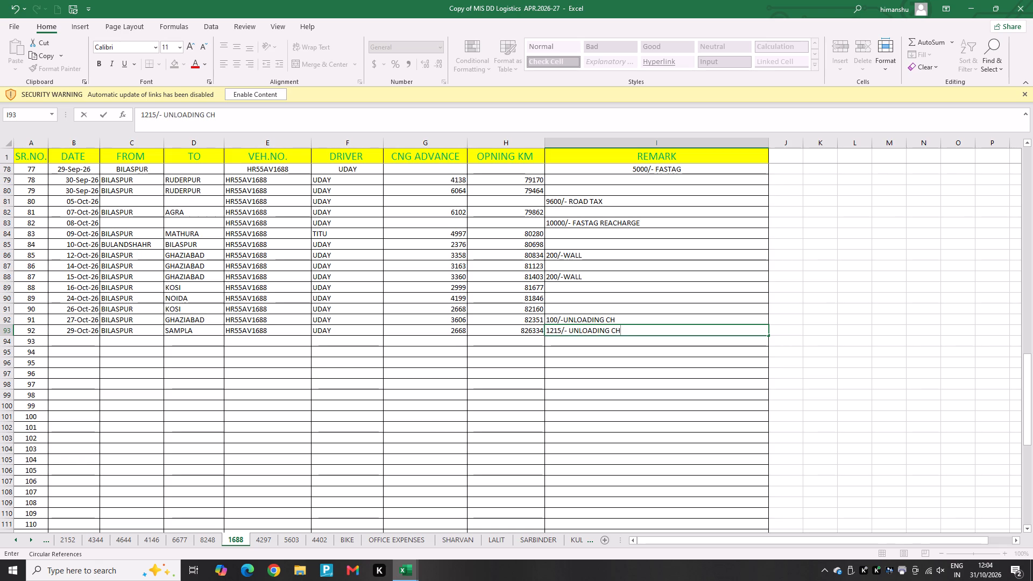
key("Return")
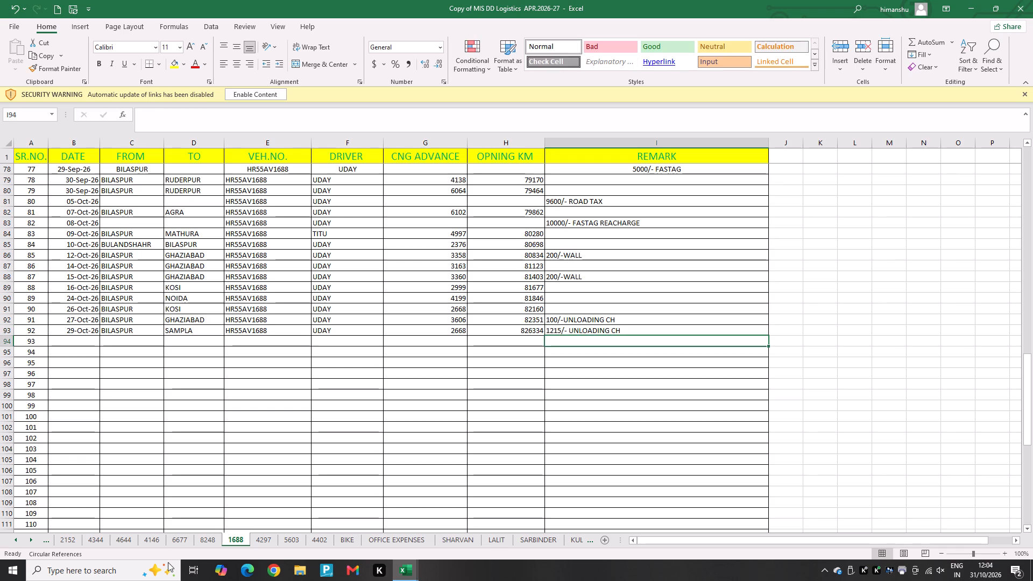
On vehicle sheet 4402, begin a new row with serial no. 79 and the date 30-Oct-26.
left_click(317, 543)
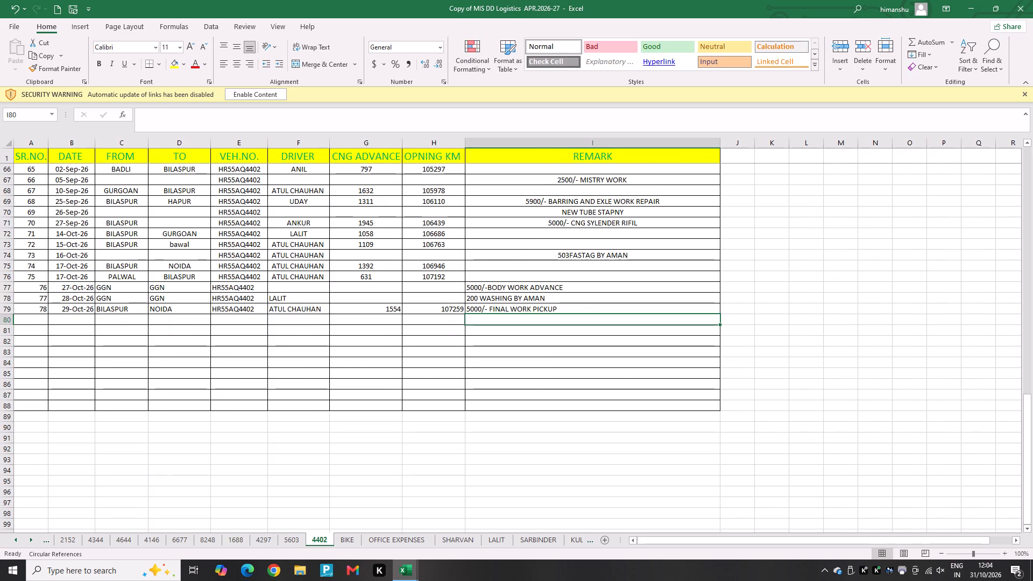
left_click(37, 317)
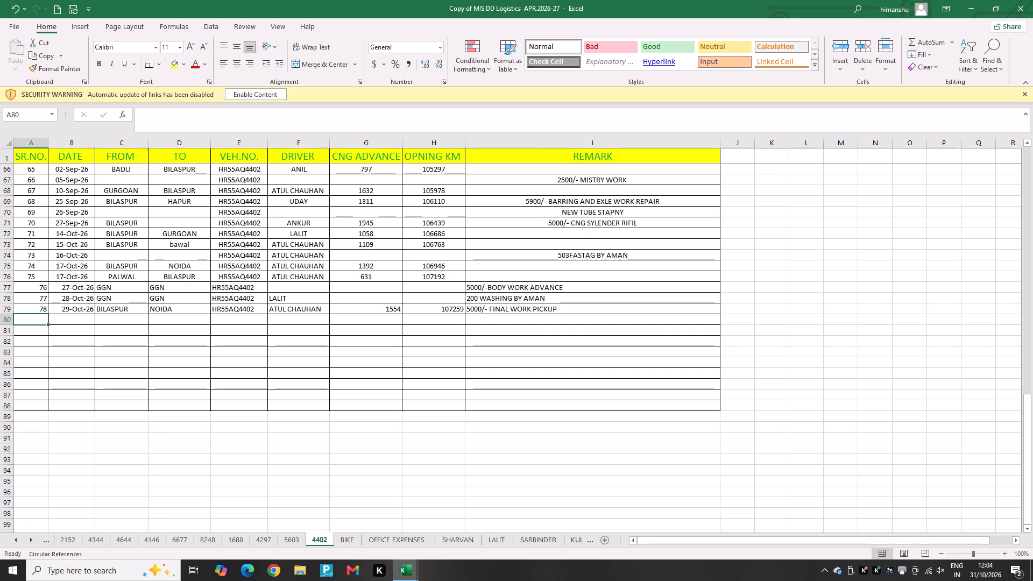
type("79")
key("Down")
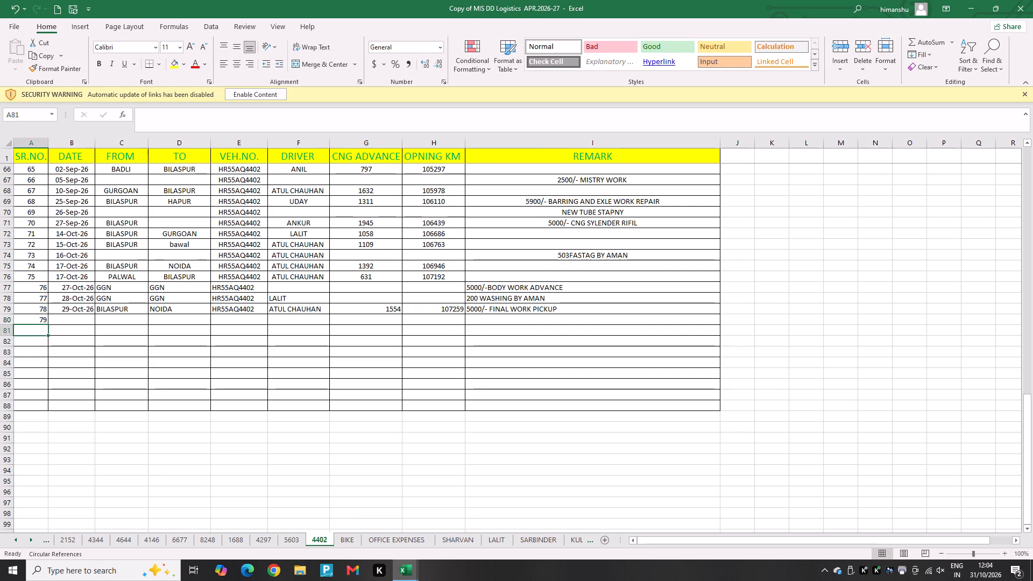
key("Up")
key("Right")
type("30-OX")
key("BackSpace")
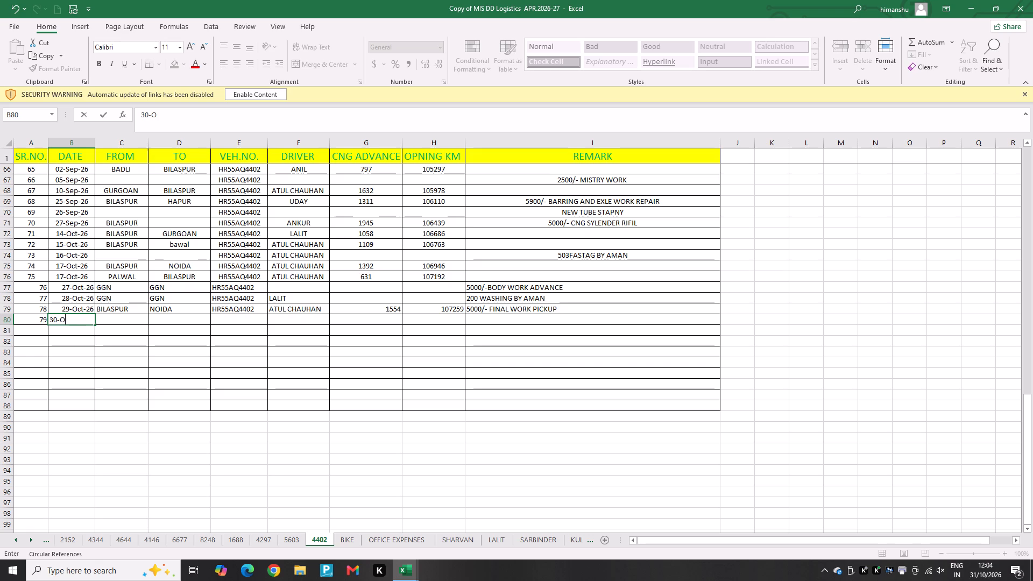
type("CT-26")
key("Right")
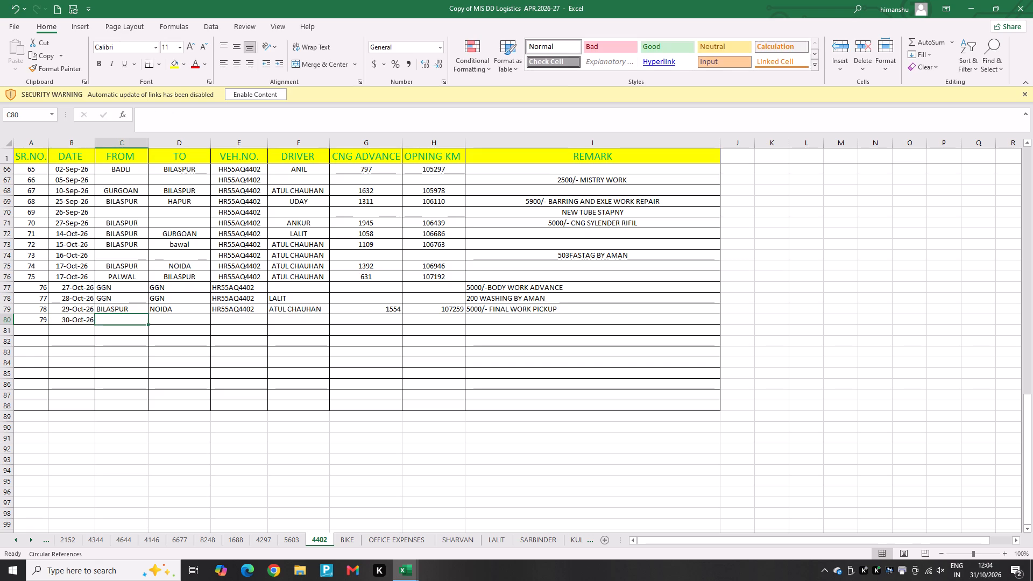
Enter the route for serial no. 79 as from NOIDA to BILASPUR.
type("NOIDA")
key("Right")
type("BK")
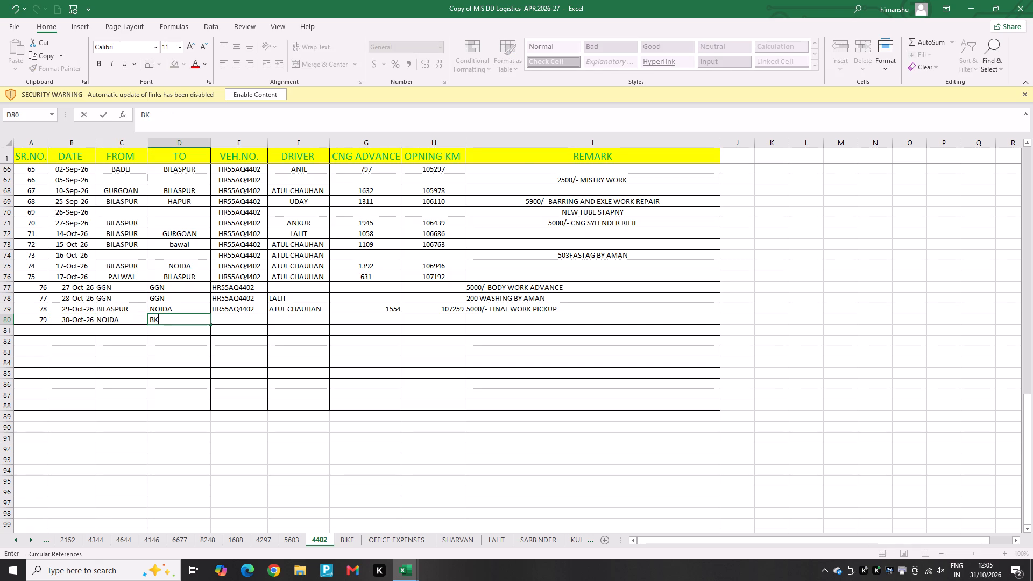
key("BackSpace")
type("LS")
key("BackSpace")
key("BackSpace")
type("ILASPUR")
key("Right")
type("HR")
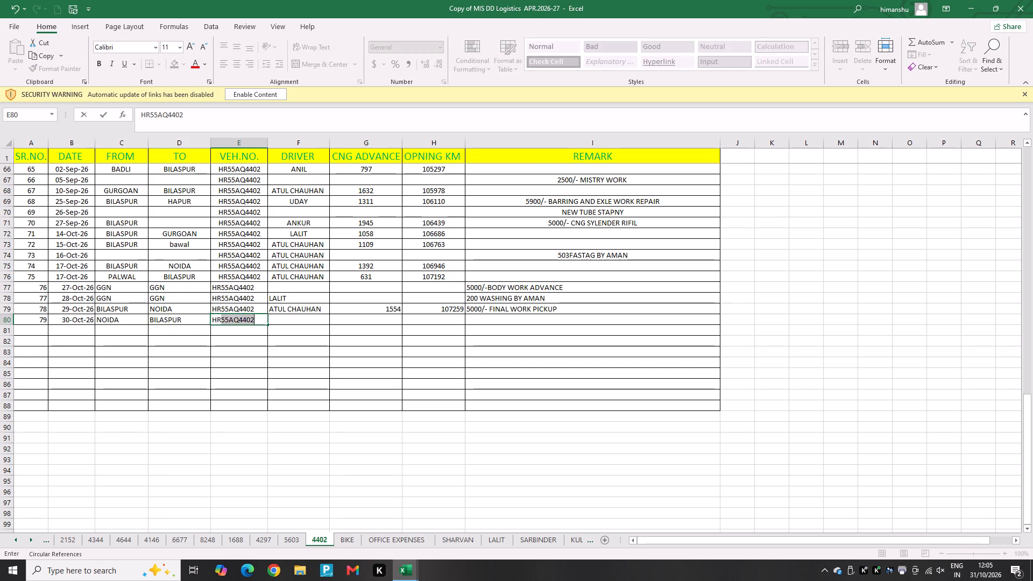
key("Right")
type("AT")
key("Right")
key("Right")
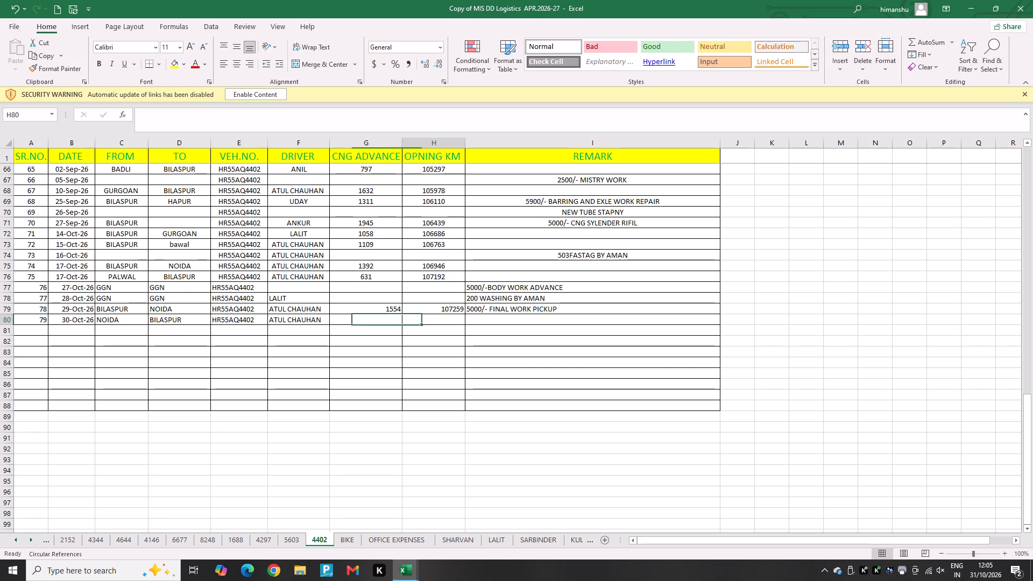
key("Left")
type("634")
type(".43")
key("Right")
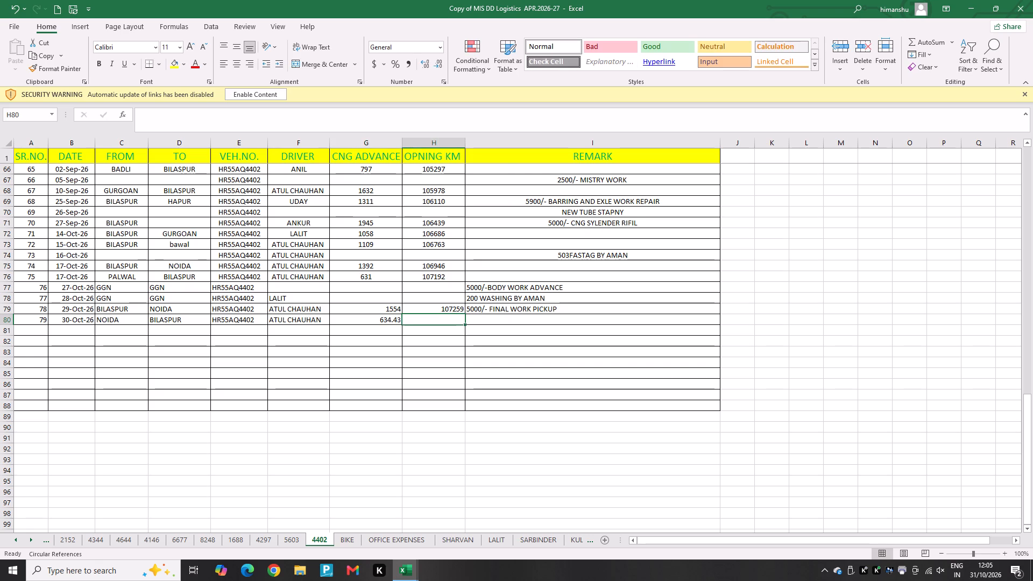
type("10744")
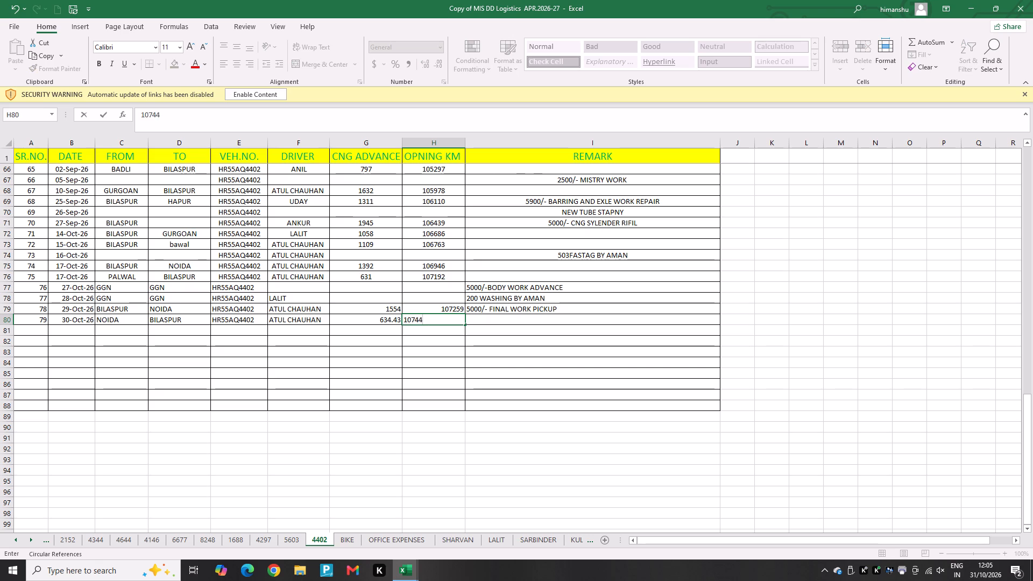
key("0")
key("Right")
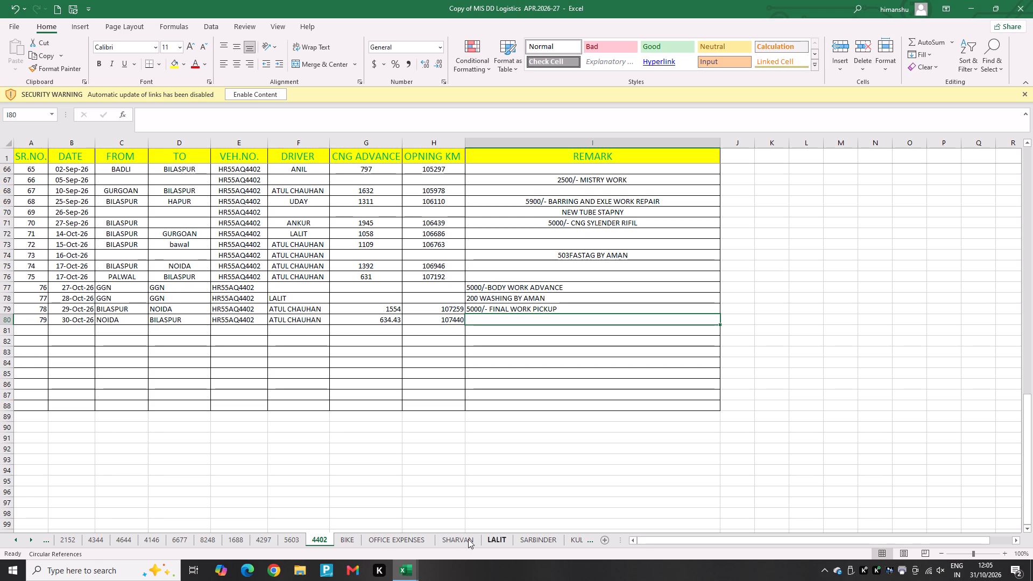
Open the salary advance sheet headed ATUL, located between the SHYAMJIT and TITU sheets.
triple_click(30, 545)
triple_click(30, 545)
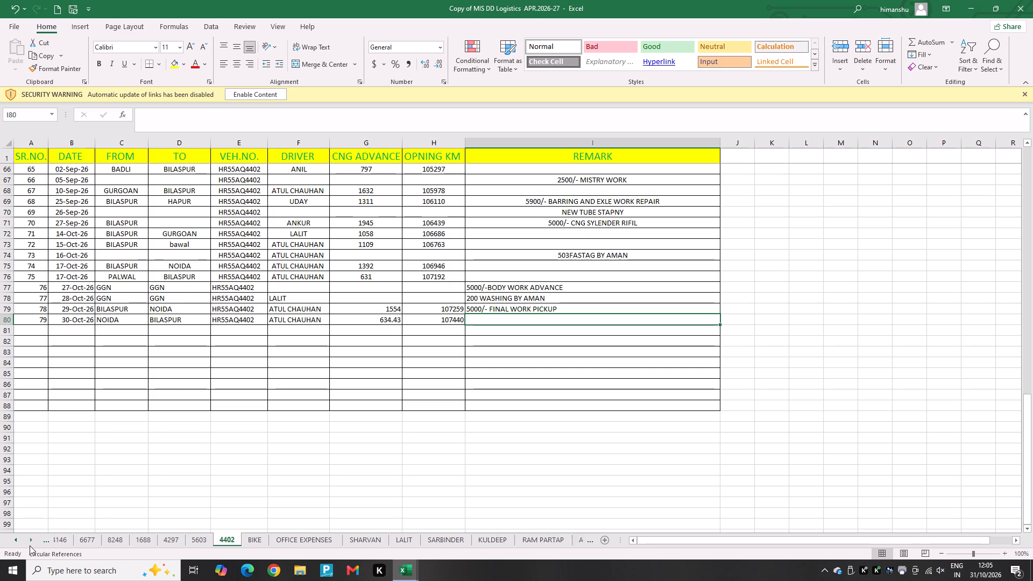
triple_click(30, 545)
triple_click(30, 545)
triple_click(30, 545)
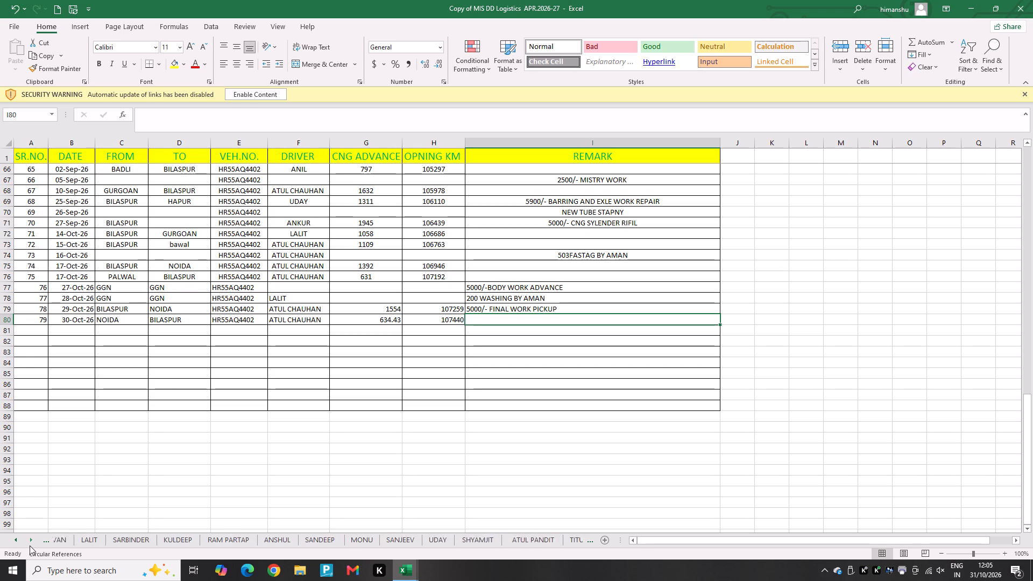
left_click(30, 545)
double_click(30, 545)
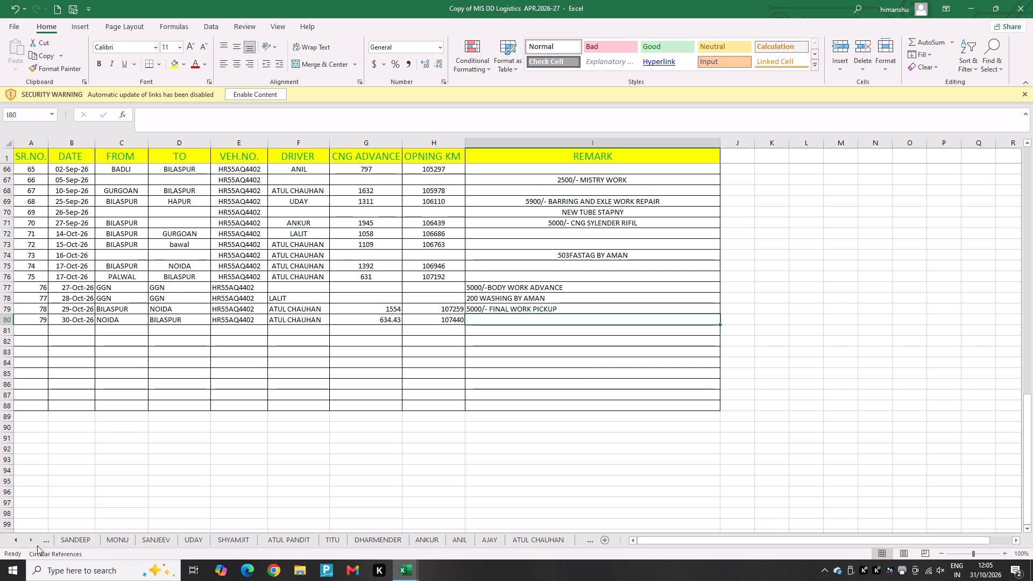
left_click(260, 542)
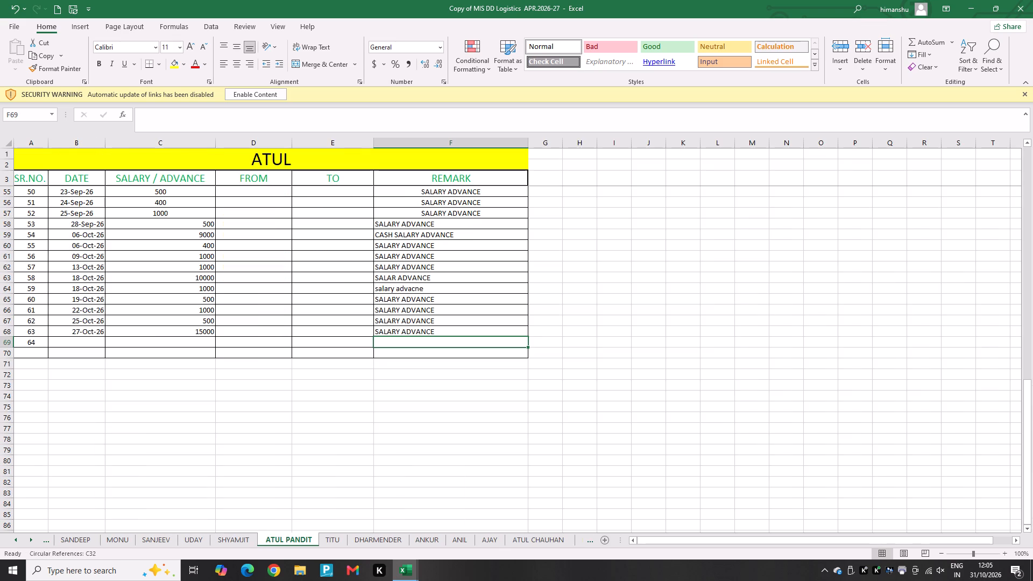
Complete serial no. 64 on the ATUL salary advance sheet with date 30-Oct-26, amount 1000 and remark SALARY ADVANCE.
left_click(60, 344)
type("30-")
type("OCT")
type("-26")
key("Right")
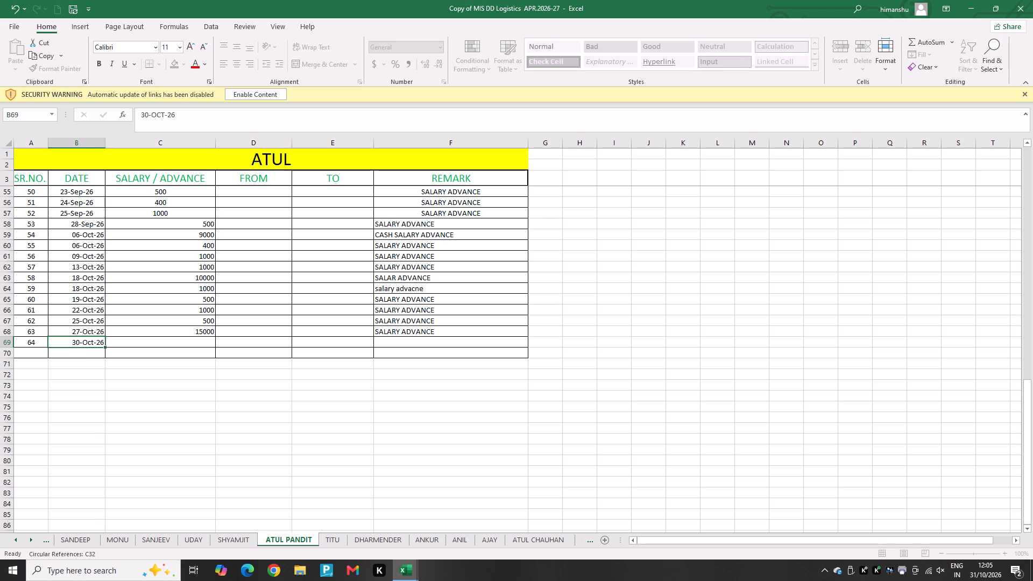
type("1000")
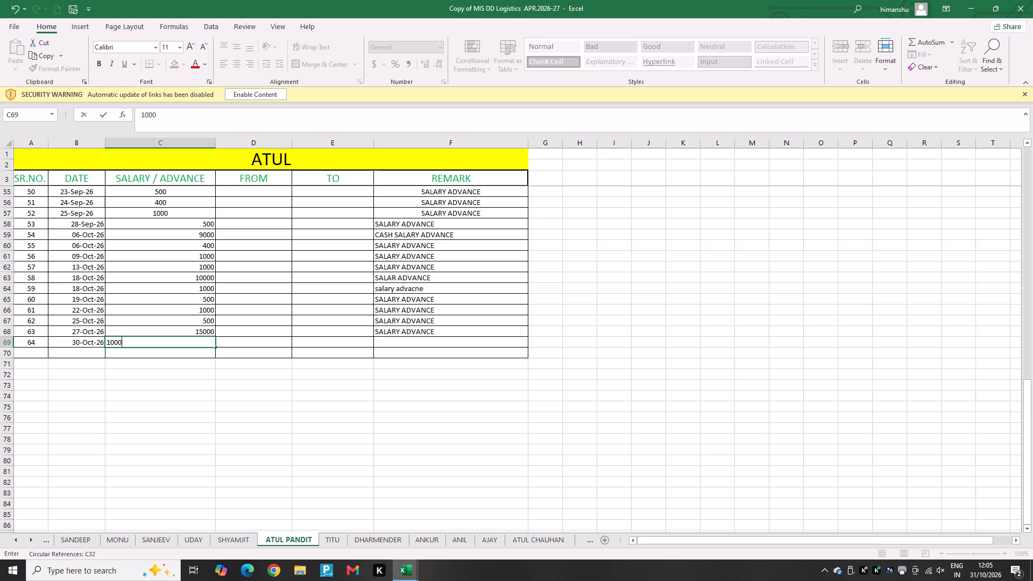
key("Right")
key("Right")
key("Right")
type("SALARY ADVANCE")
key("Return")
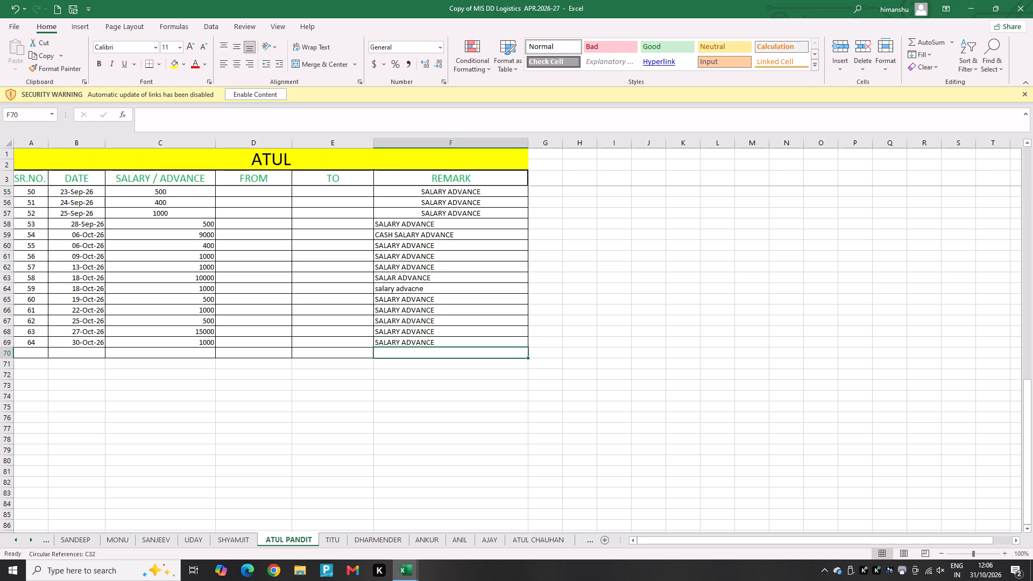
Open vehicle sheet 4644 with its serial number and date columns in view.
left_click(11, 542)
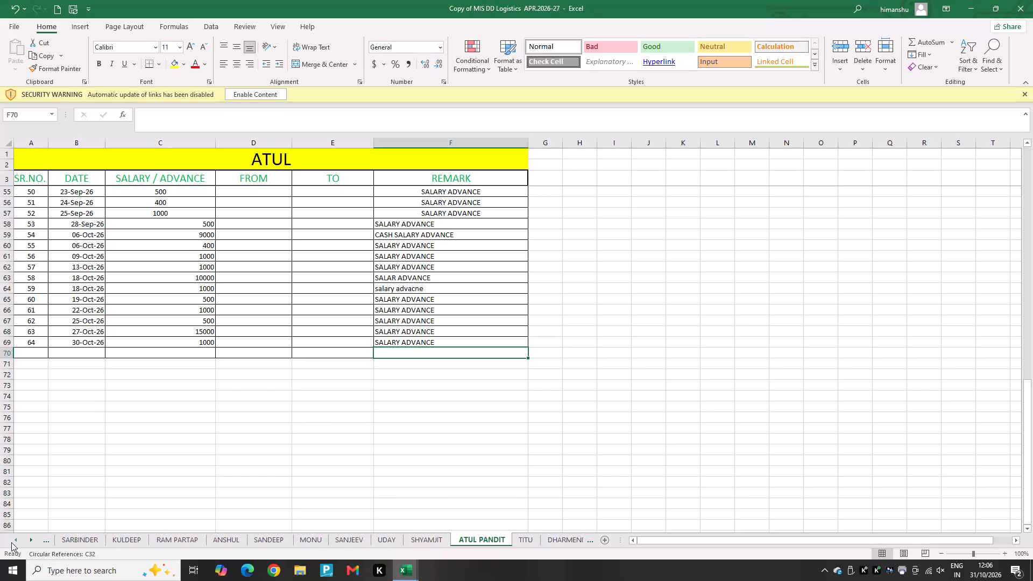
left_click(11, 542)
left_click(11, 542)
left_click(11, 542)
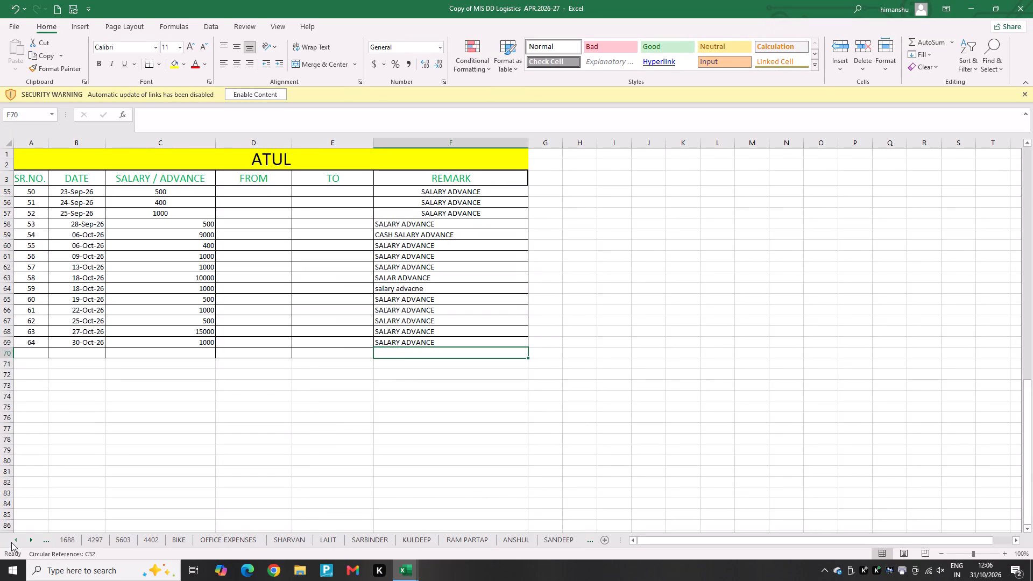
left_click(11, 542)
left_click(11, 542)
left_click(11, 542)
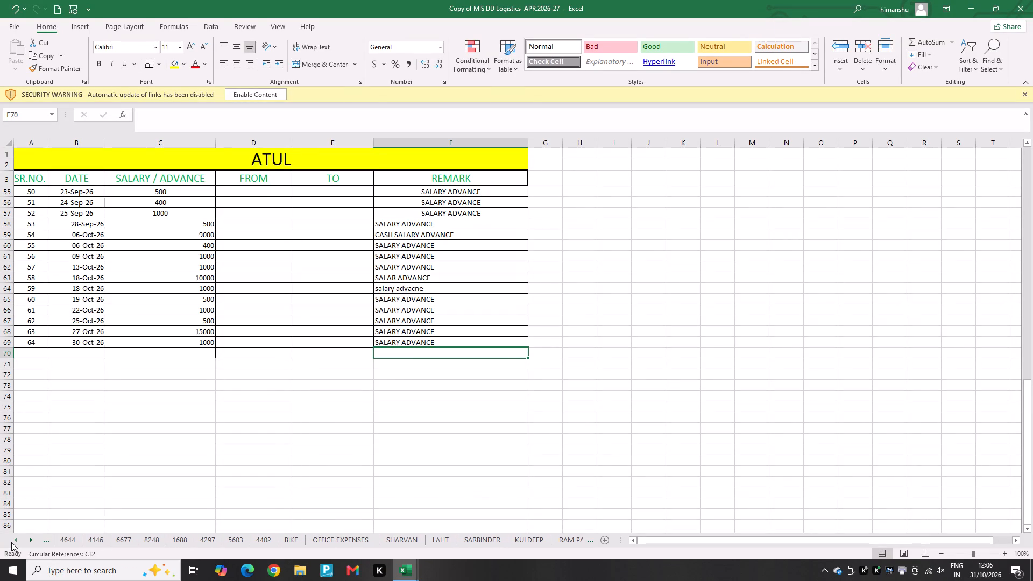
left_click(74, 540)
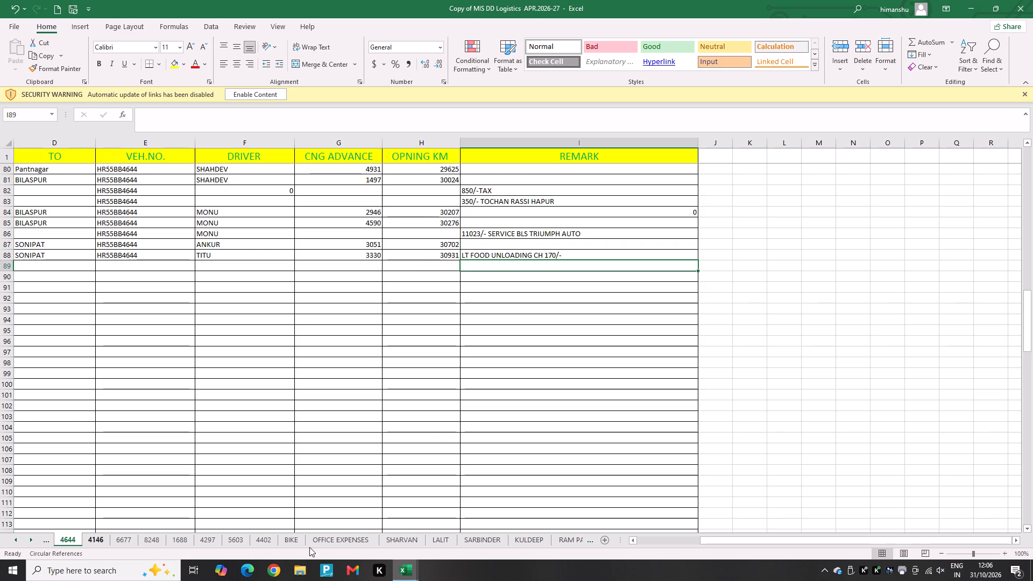
left_click_drag(711, 540, 621, 548)
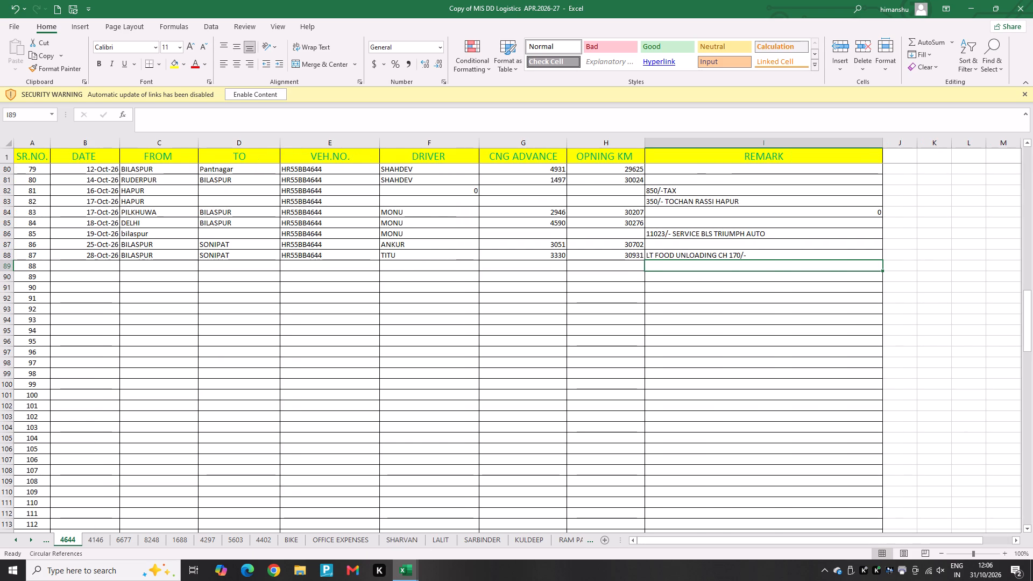
Enter the date 30-Oct-26 and the route from BILASPUR to SONIPAT for serial no. 88.
left_click(79, 268)
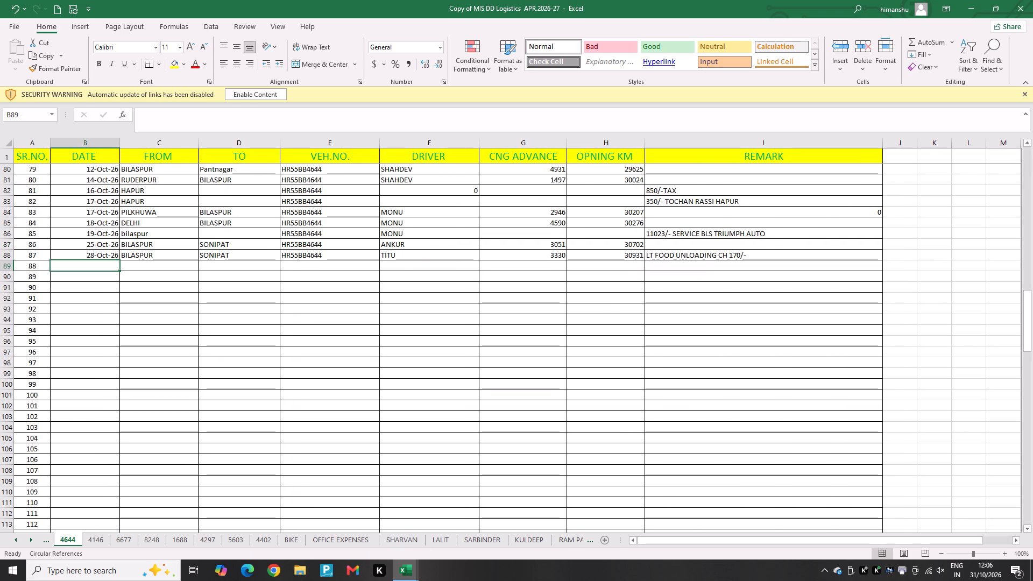
type("30-OCT")
key("minus")
type("26")
key("Right")
type("BILAS")
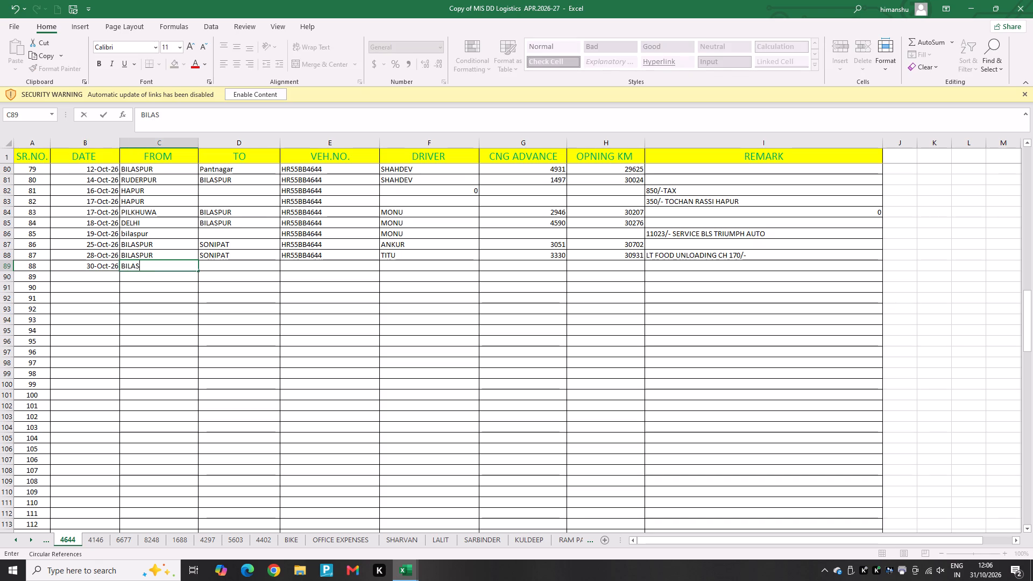
key("Right")
key("Left")
type("BILASPUR")
key("Right")
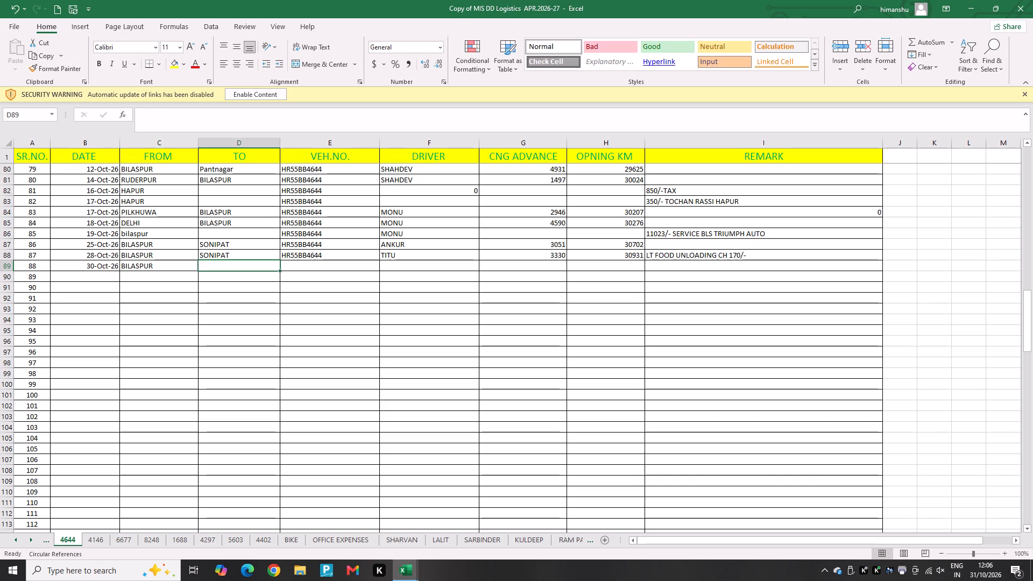
type("SONI")
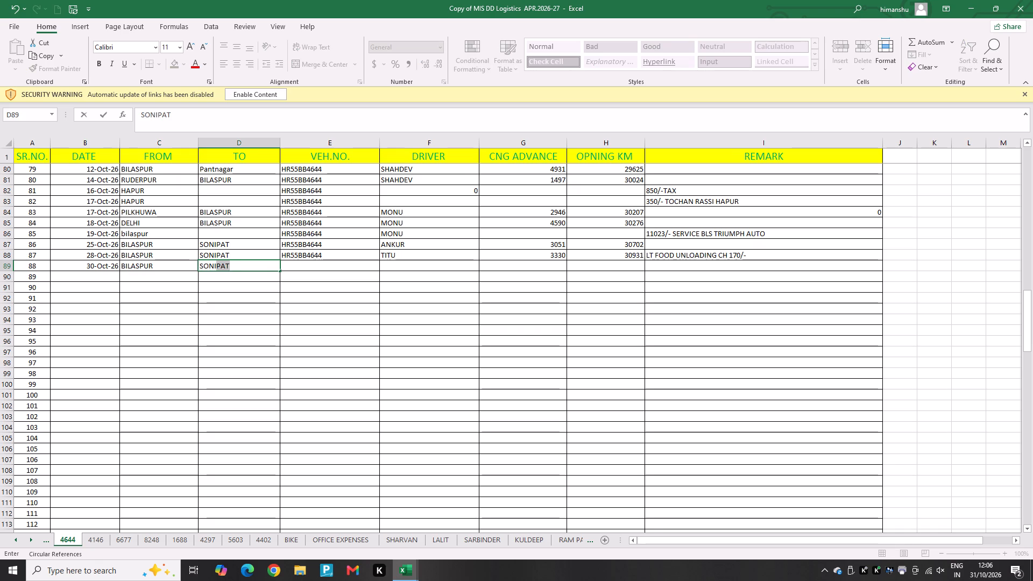
key("Right")
type("HR")
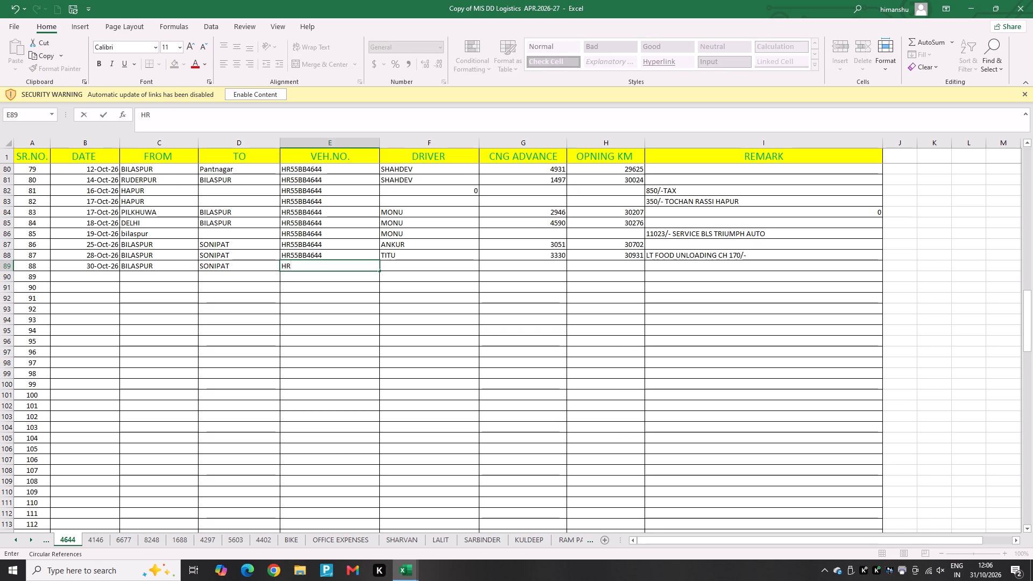
key("Down")
key("Up")
key("h")
key("Right")
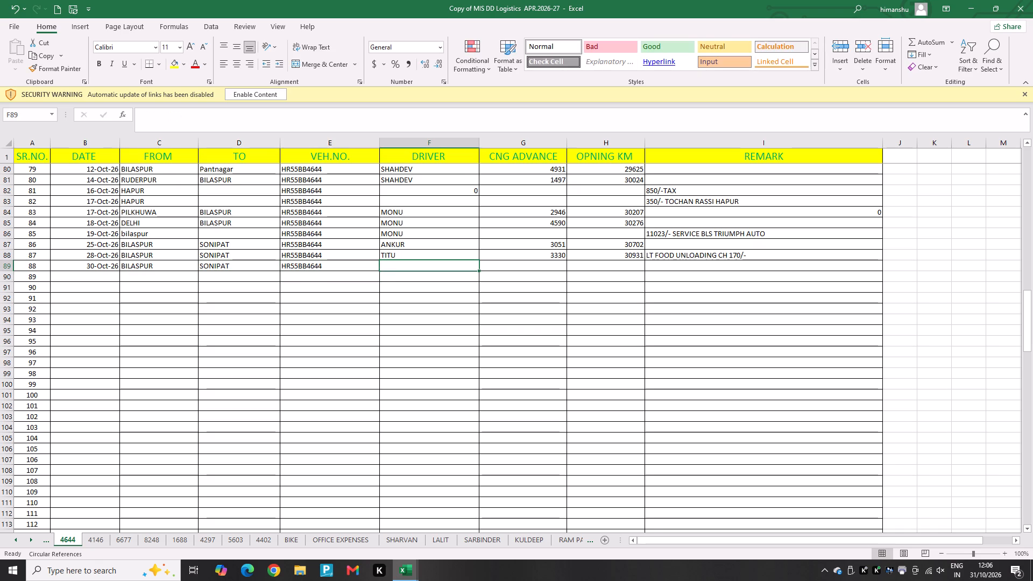
type("TI")
key("Right")
type("3519")
key("Right")
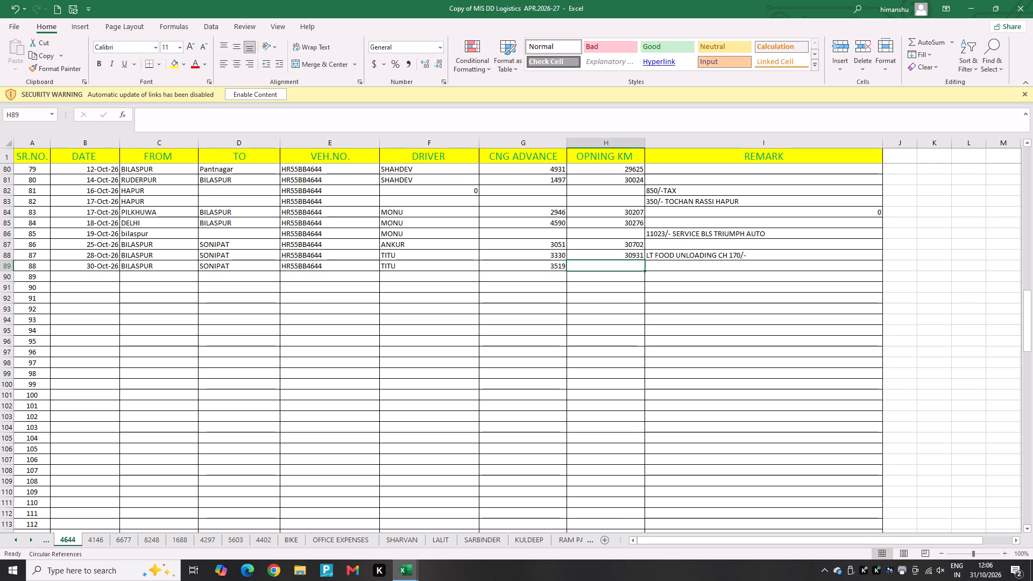
key("Left")
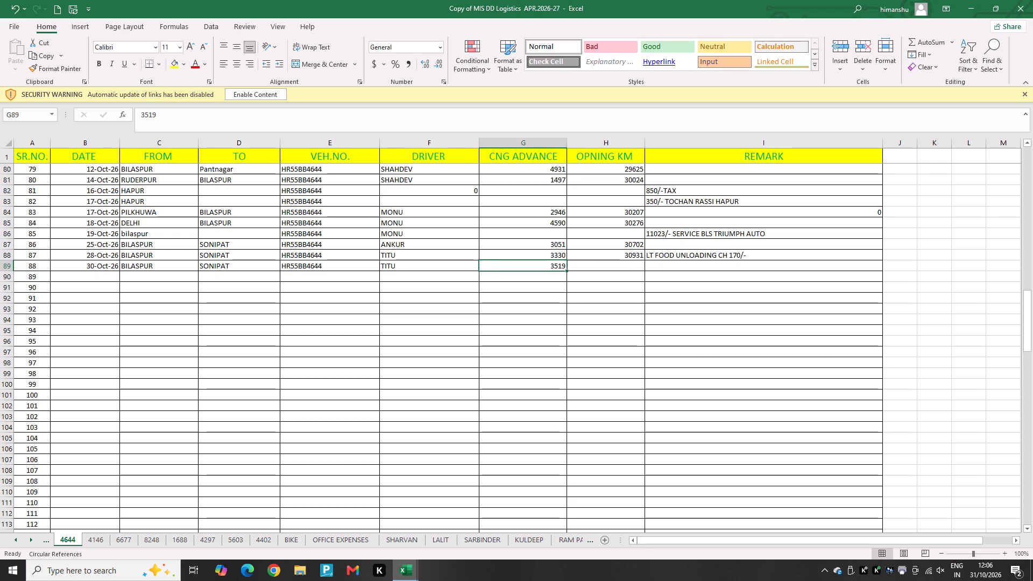
key("Right")
type("311")
type("76")
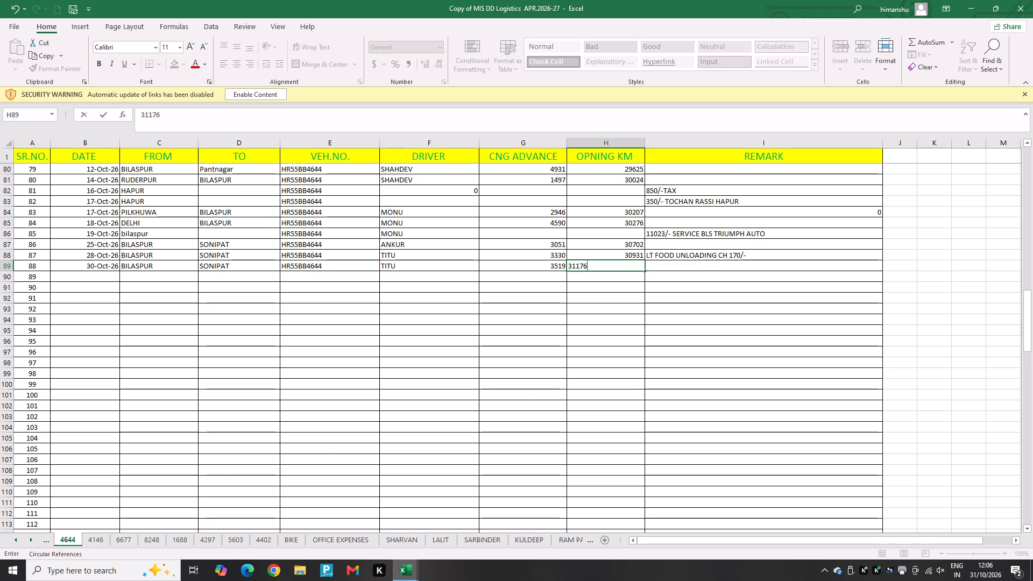
key("Right")
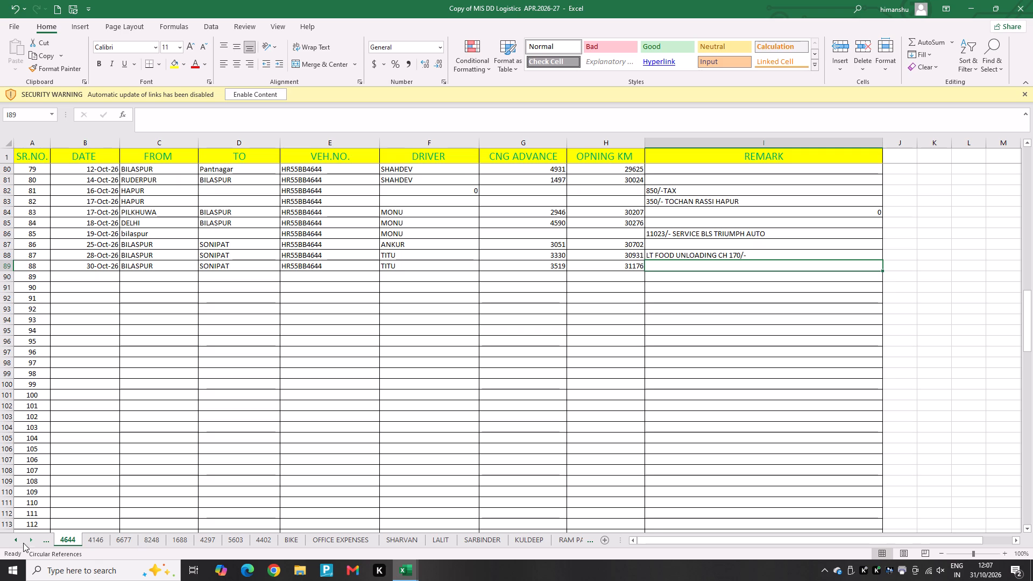
On vehicle sheet 2152, begin a new row with serial no. 104 and the date 31-Oct-26.
triple_click(9, 541)
left_click(68, 541)
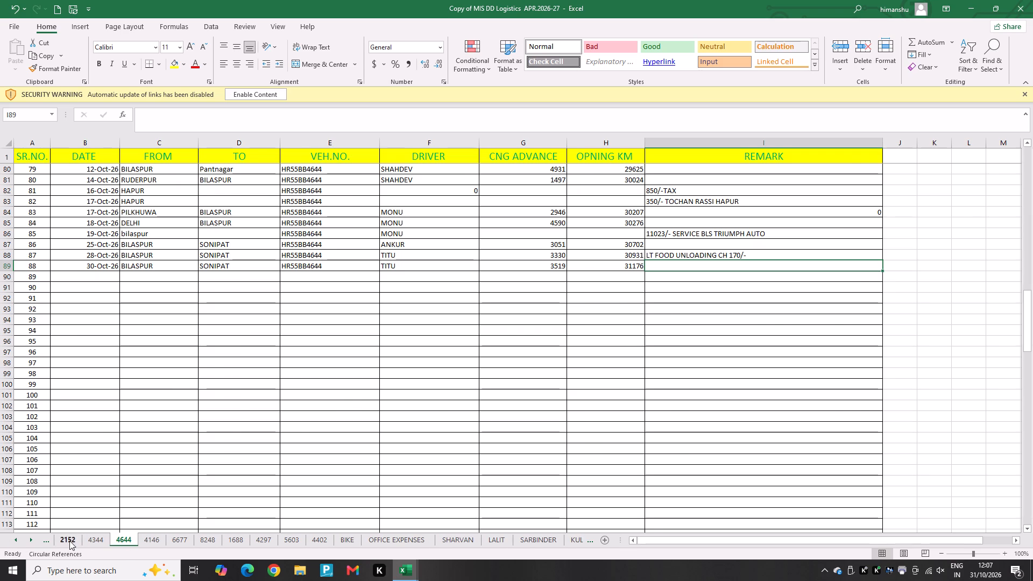
left_click(23, 462)
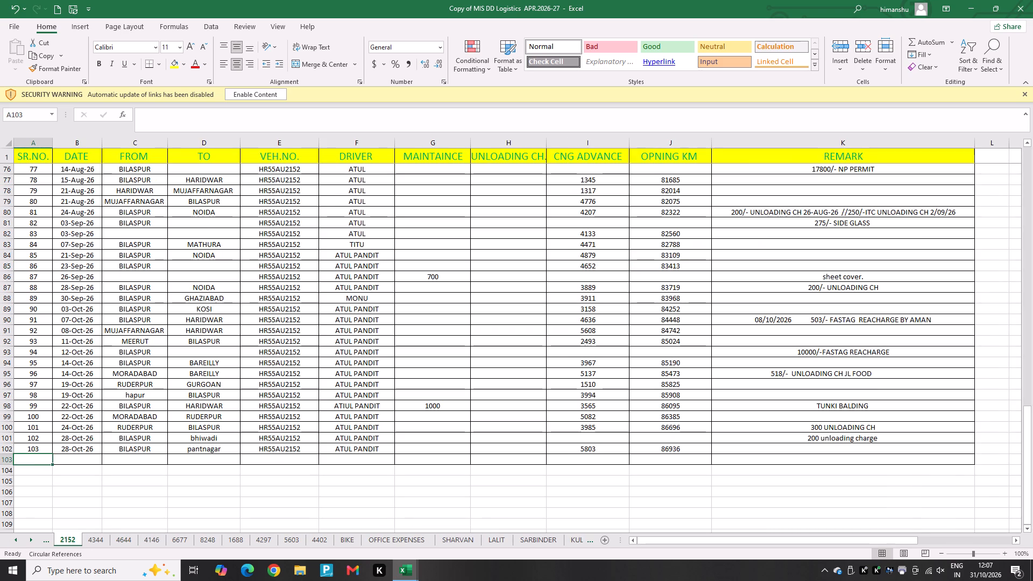
type("104")
key("Right")
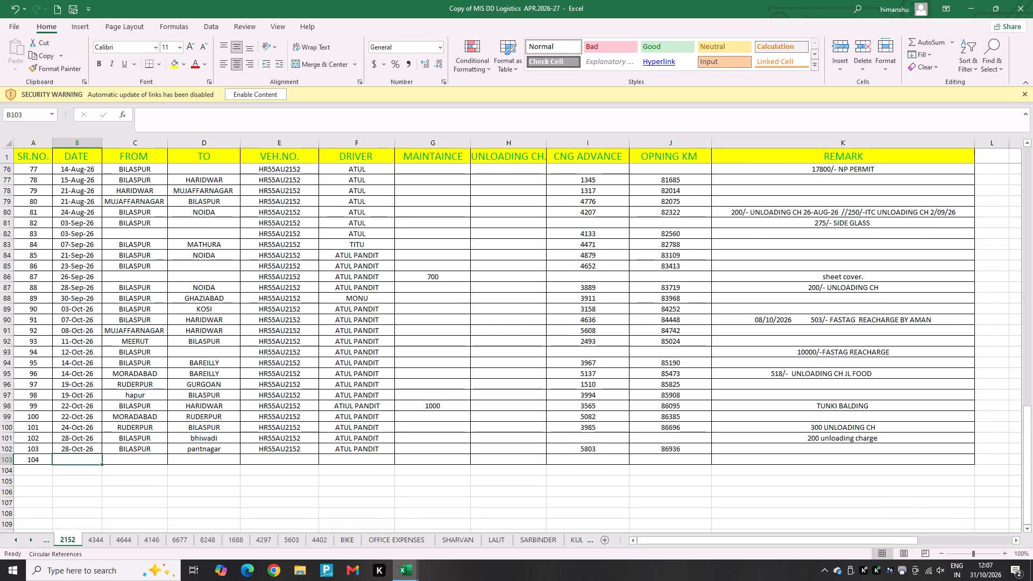
type("31-OCT-26")
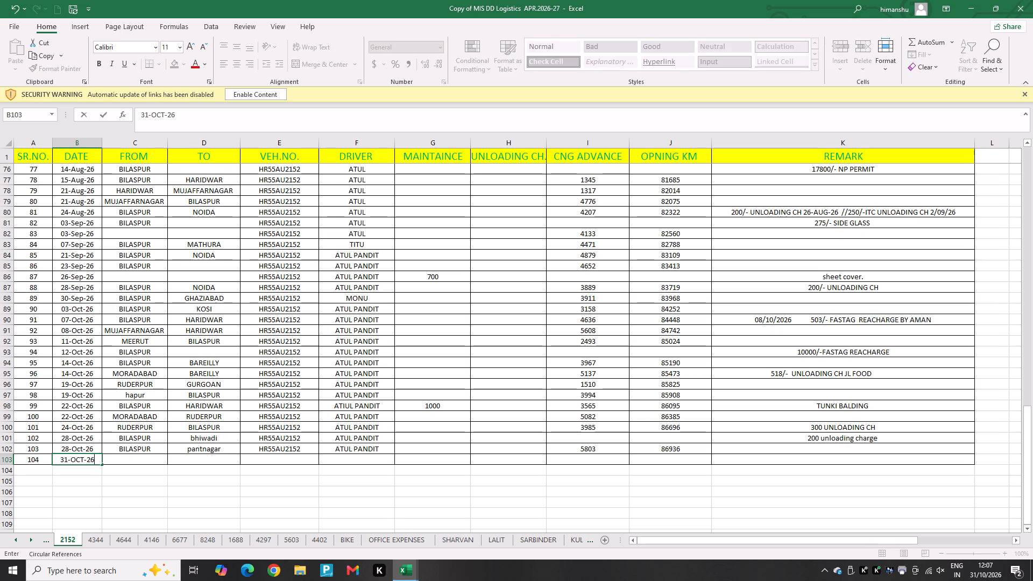
key("Right")
Enter the route for serial no. 104 as from MORADABAD to RUDERPUR.
type("BIL")
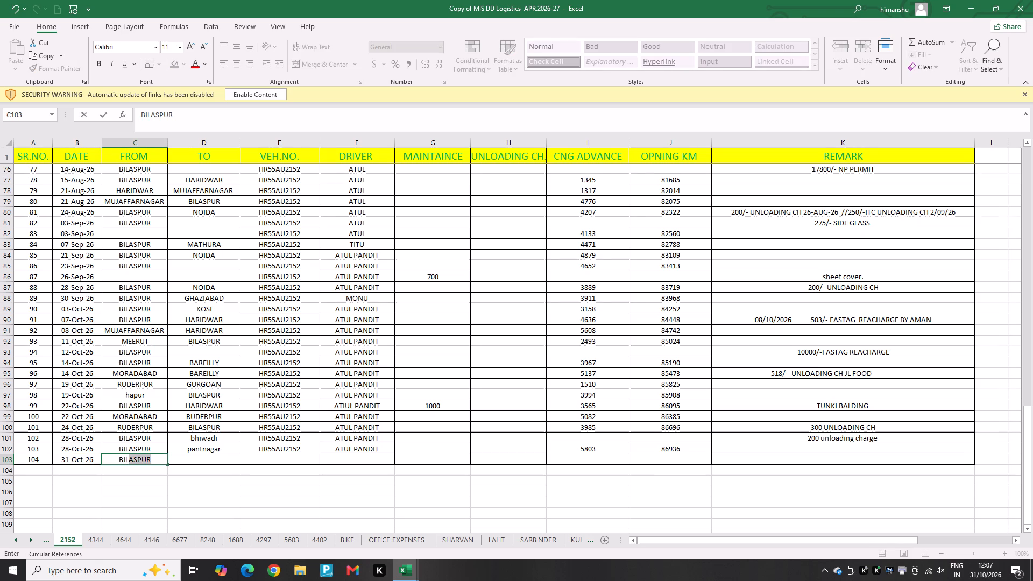
key("Right")
key("Left")
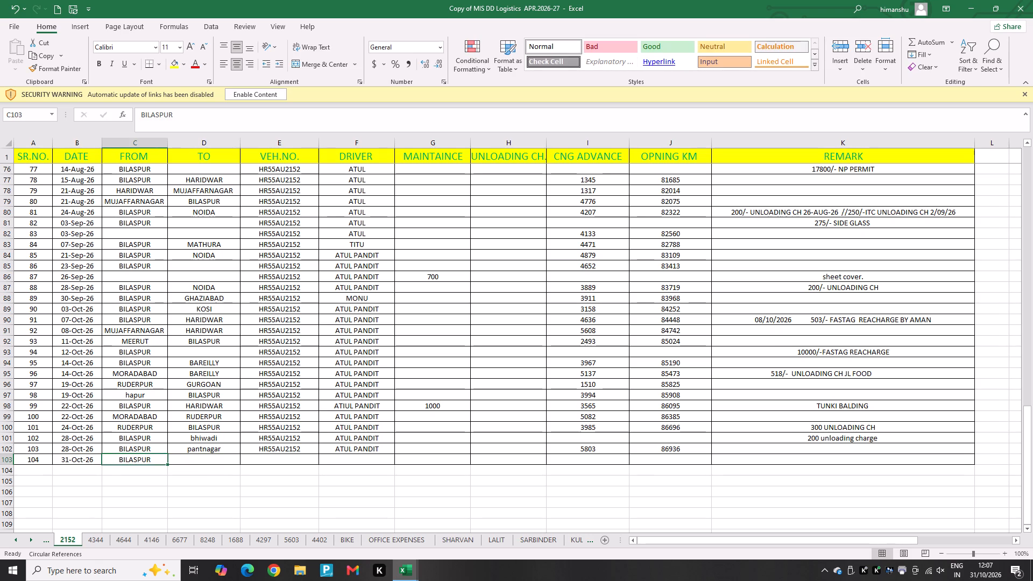
type("MOR")
key("Right")
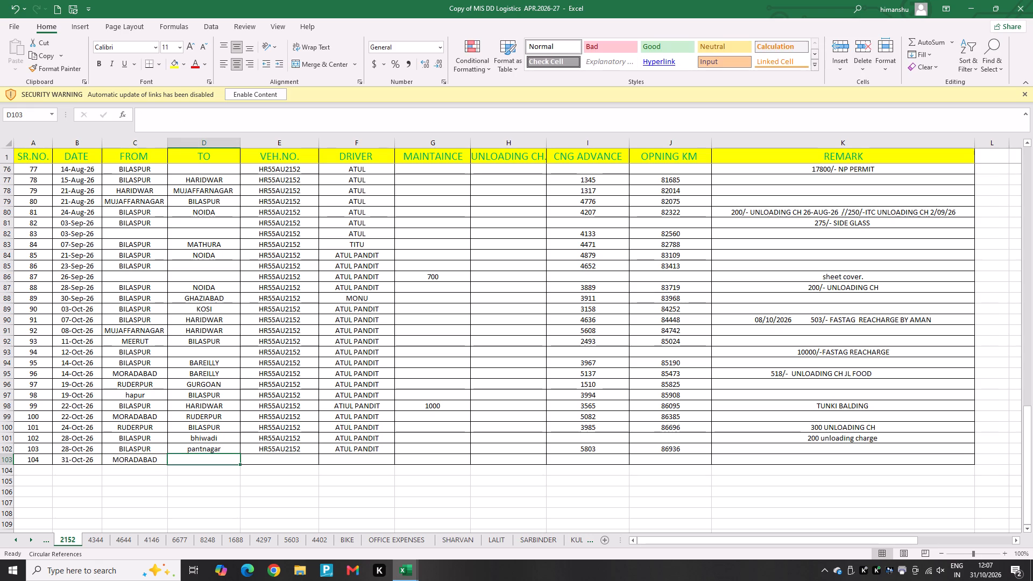
type("RI")
key("BackSpace")
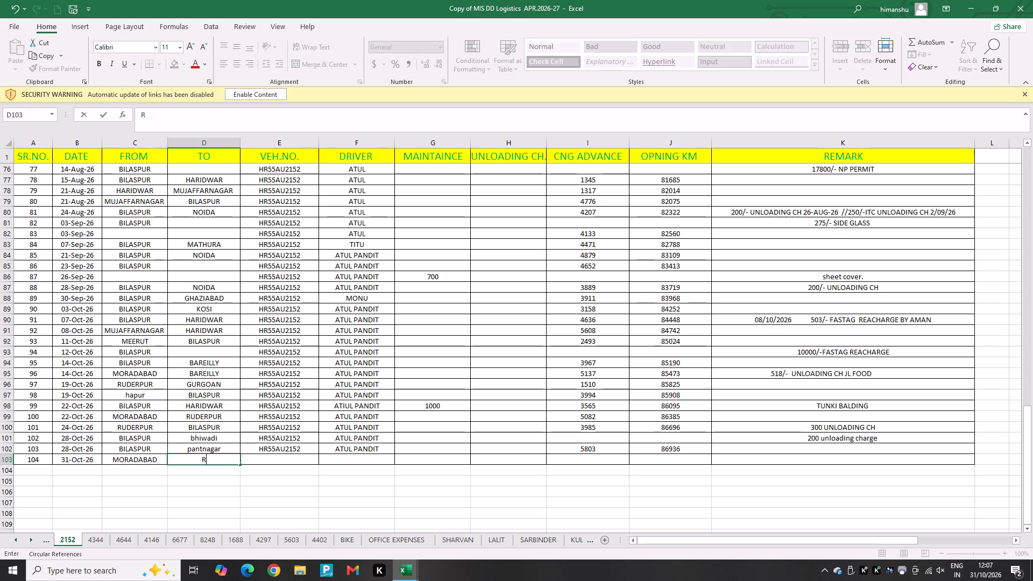
key("u")
key("Right")
type("HR5")
key("Right")
type("ATU")
key("Right")
key("Left")
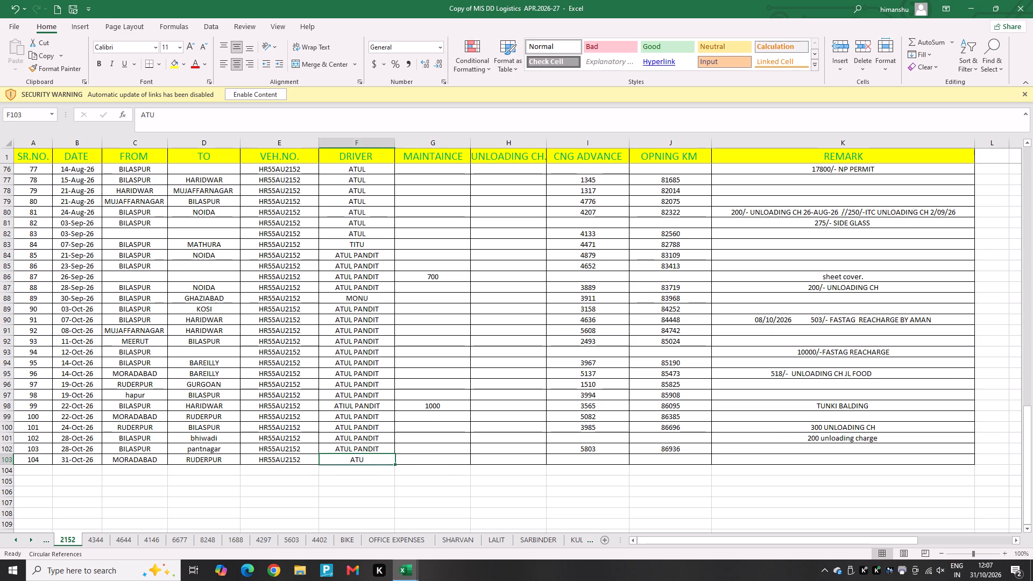
type("ATUL")
key("space")
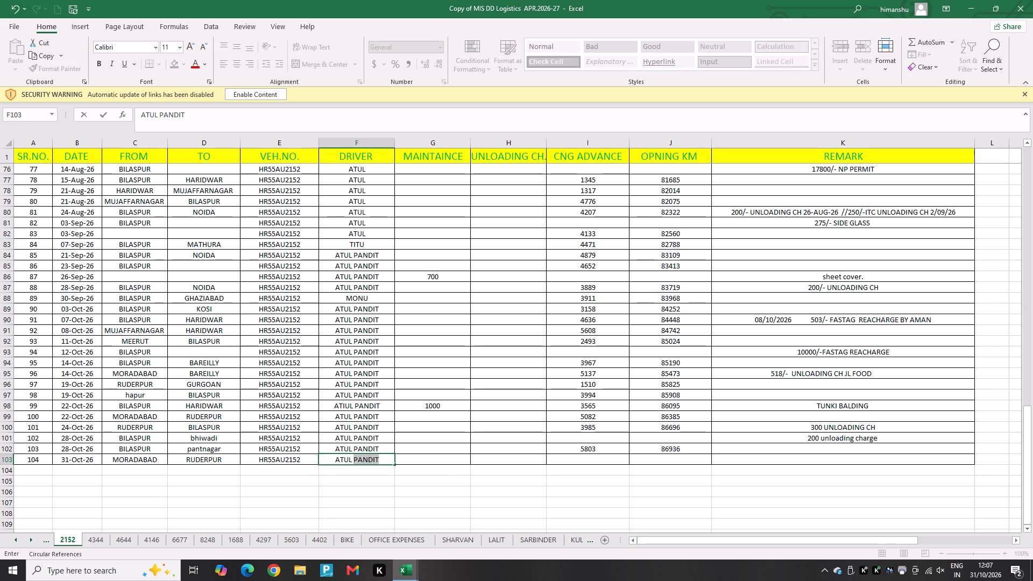
key("Right")
key("Right")
key("Right")
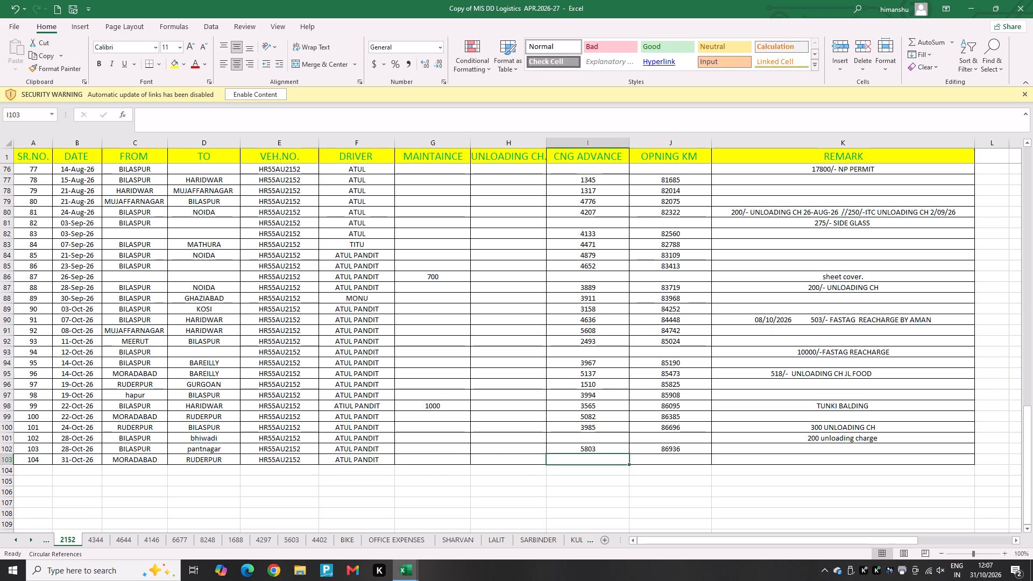
type("4618")
key("Right")
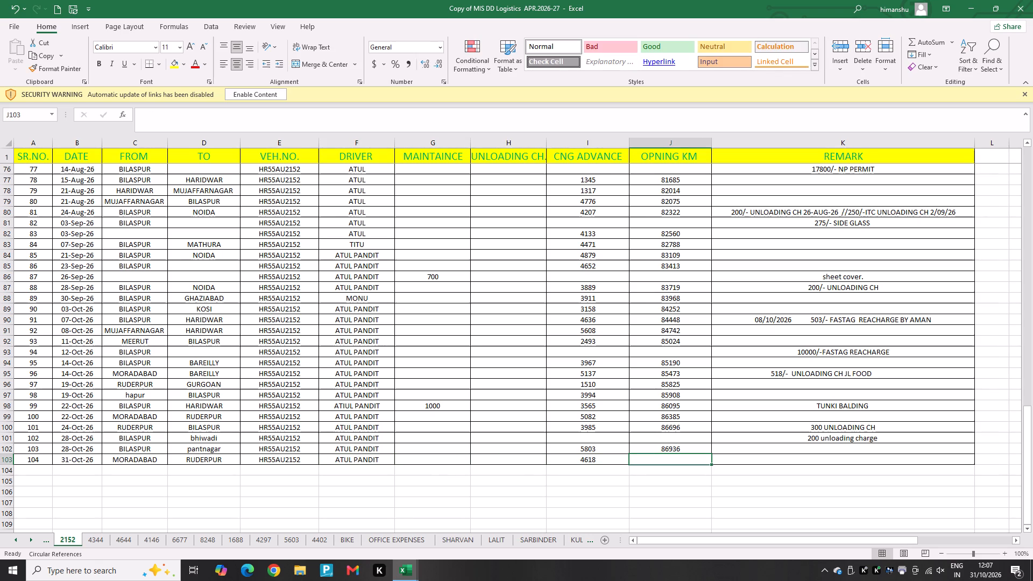
type("8722")
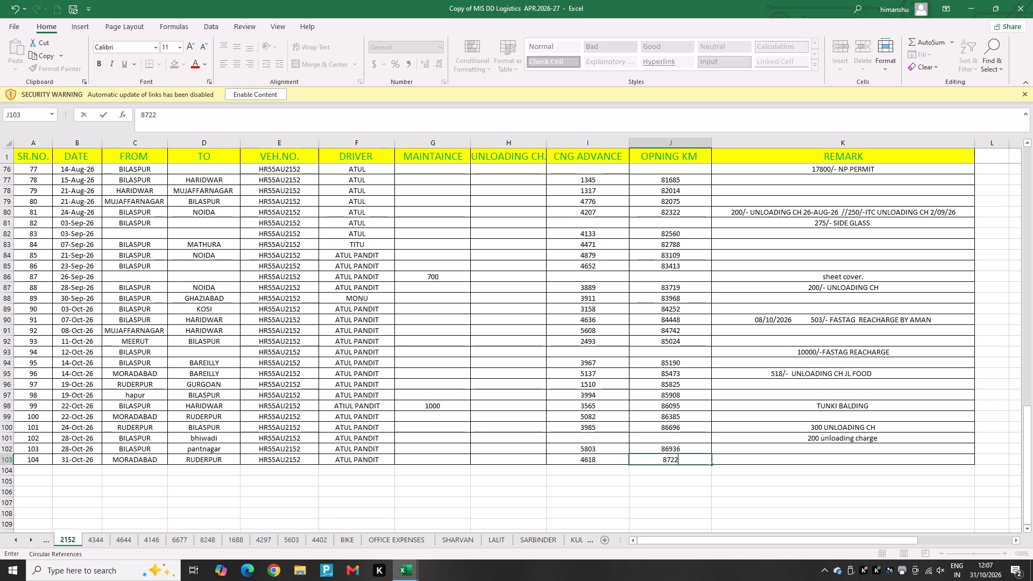
key("8")
key("Right")
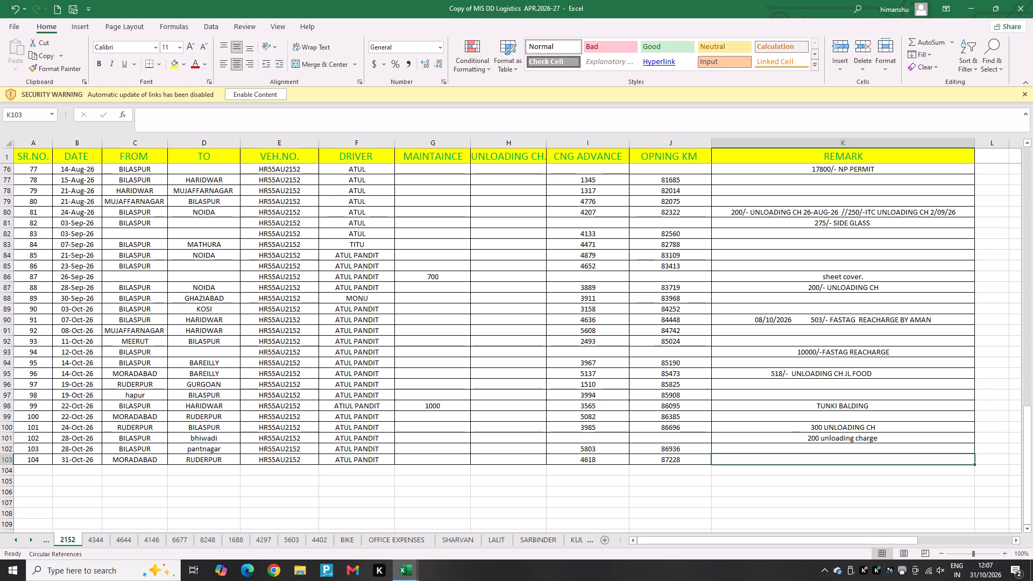
On vehicle sheet 4402, fill the serial numbers as a series from 75 down to 86.
left_click(314, 545)
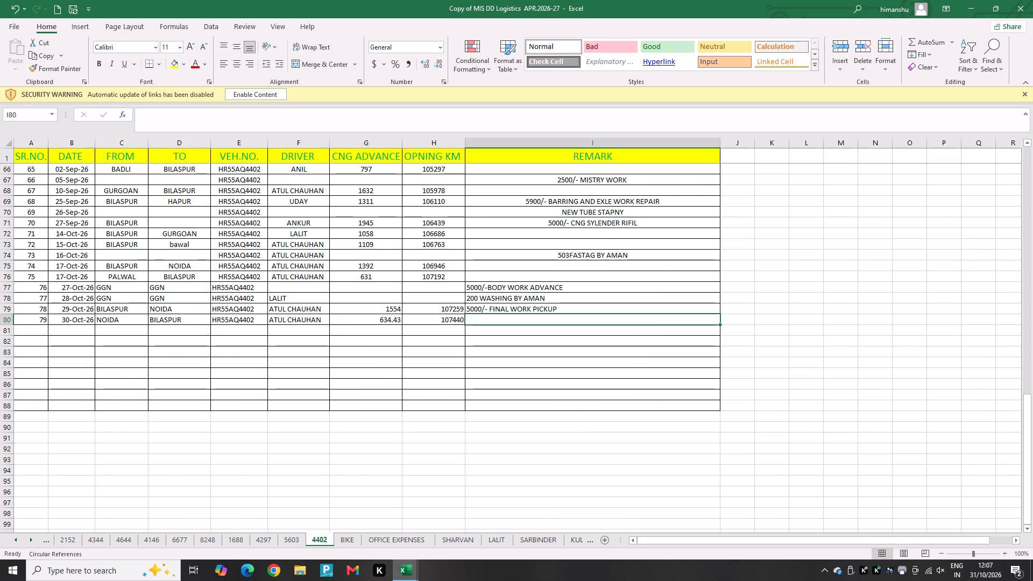
left_click(46, 327)
left_click(41, 322)
left_click(24, 273)
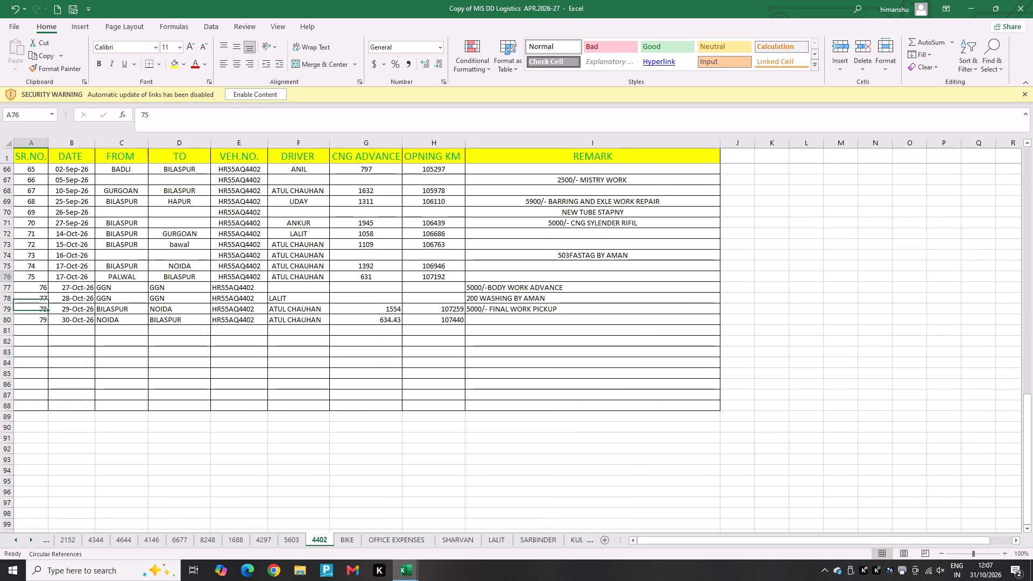
left_click_drag(48, 281, 50, 395)
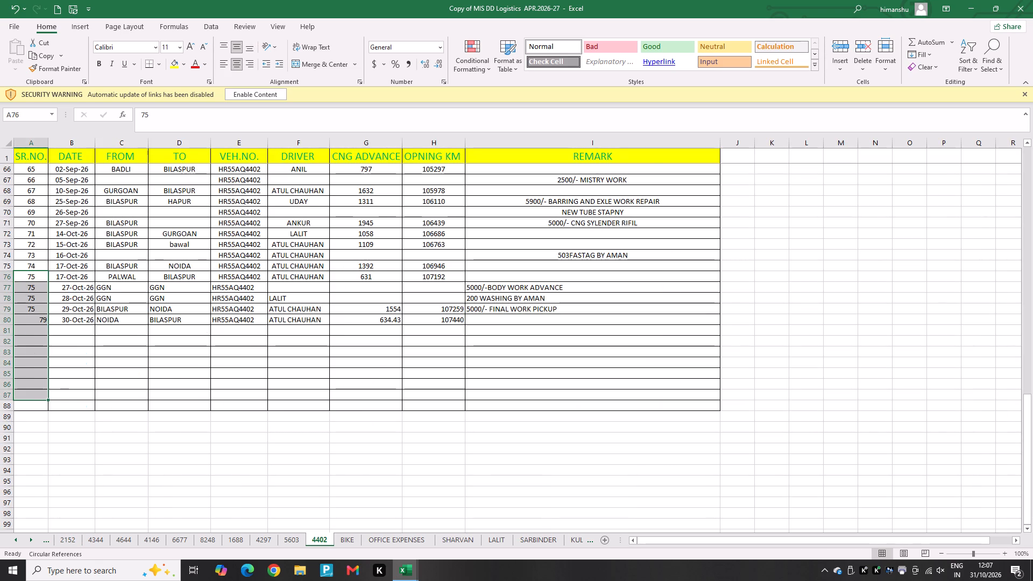
left_click(53, 412)
left_click(60, 407)
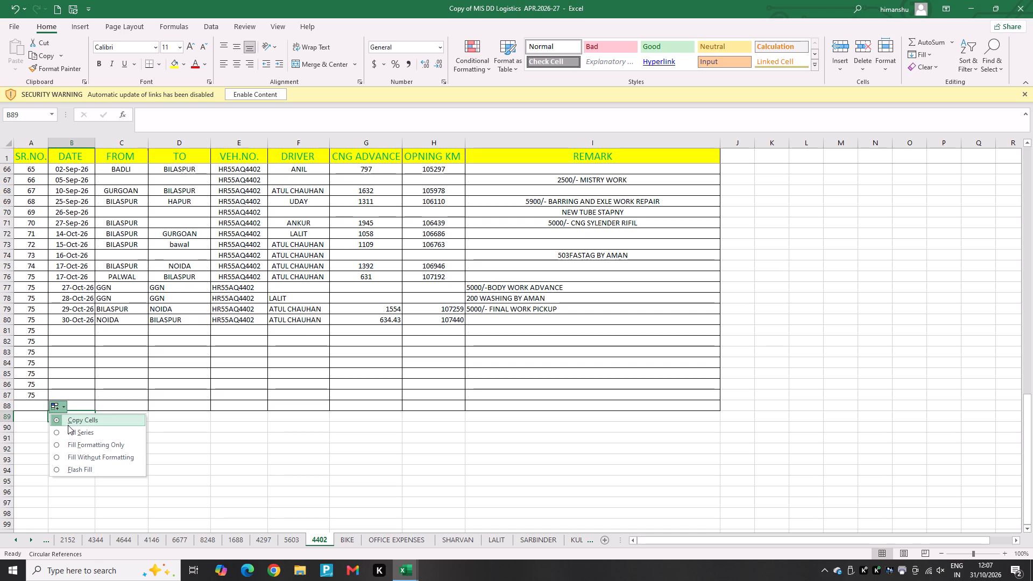
left_click(68, 425)
left_click(54, 407)
left_click(62, 428)
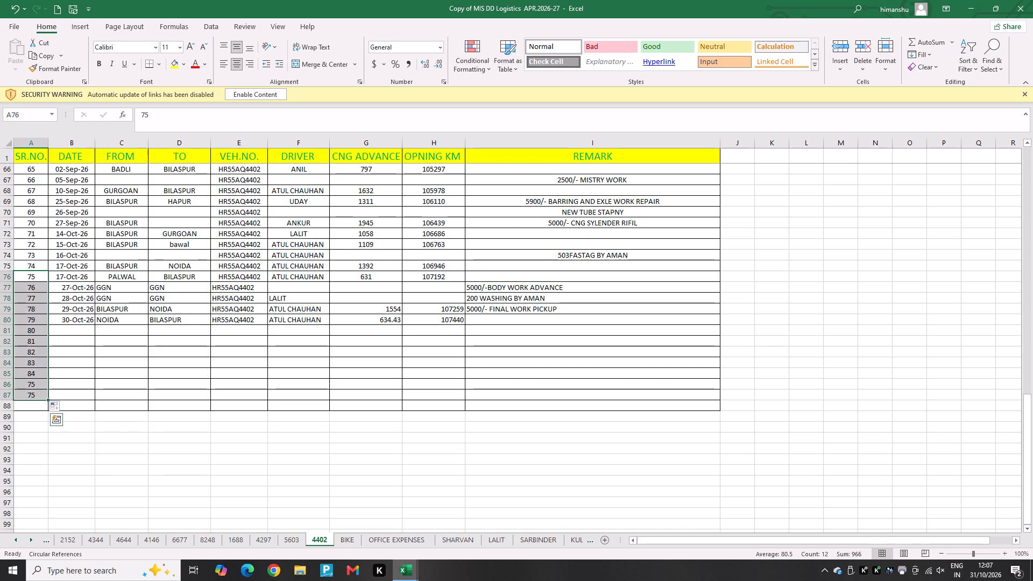
For serial no. 80, enter the date 31-Oct-26 and the route from BILASPUR to GURGOAN.
left_click(69, 336)
left_click(84, 332)
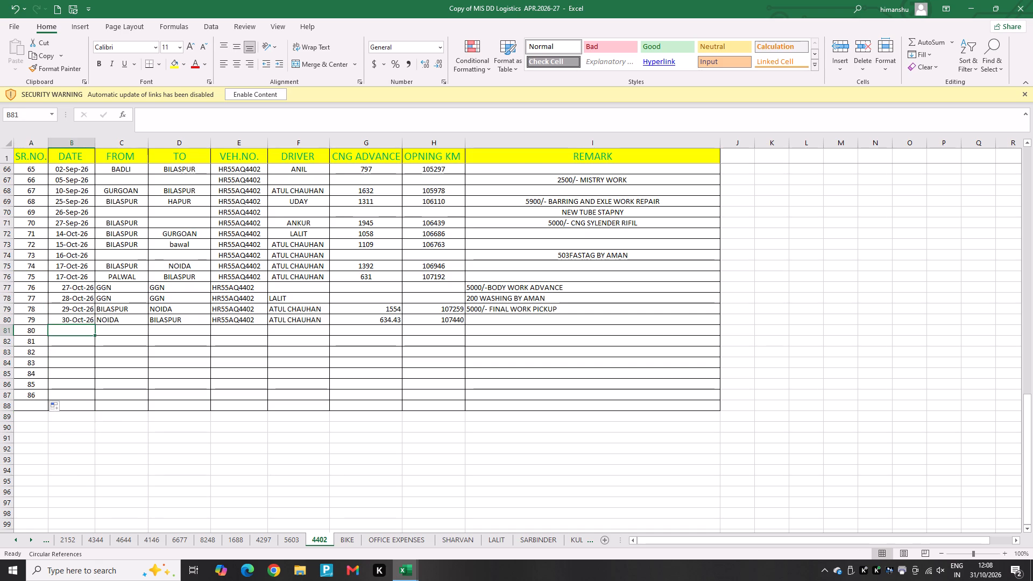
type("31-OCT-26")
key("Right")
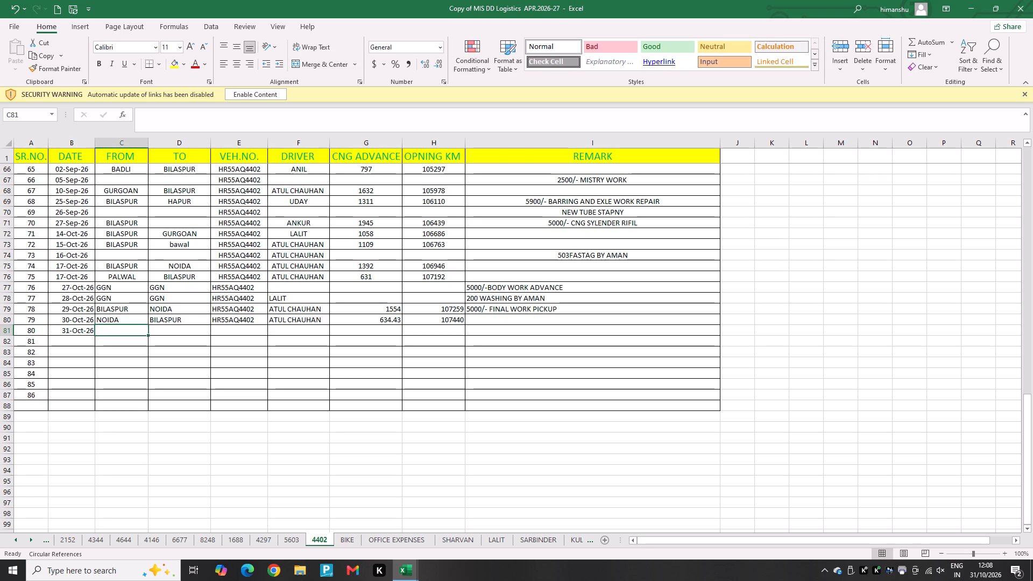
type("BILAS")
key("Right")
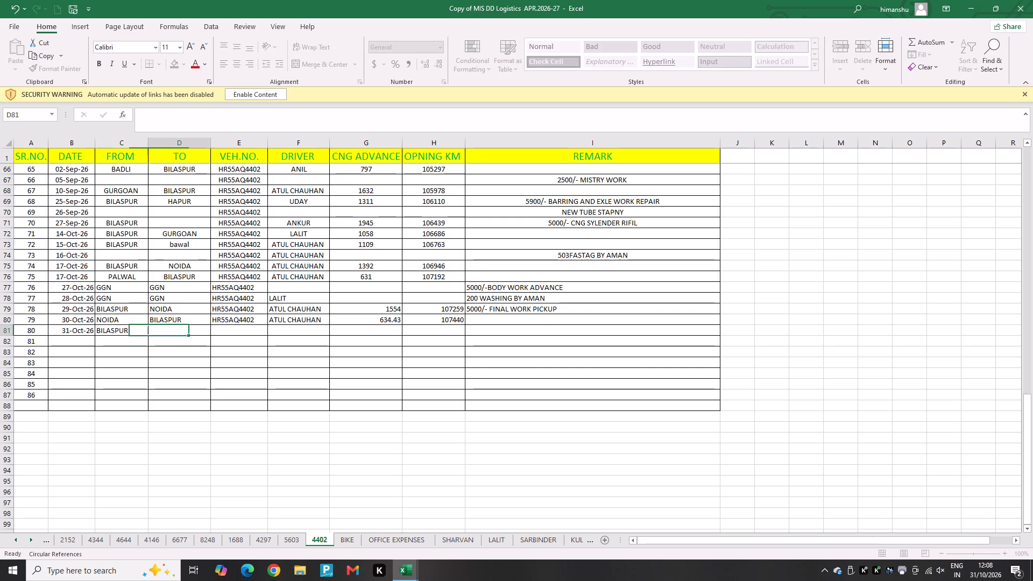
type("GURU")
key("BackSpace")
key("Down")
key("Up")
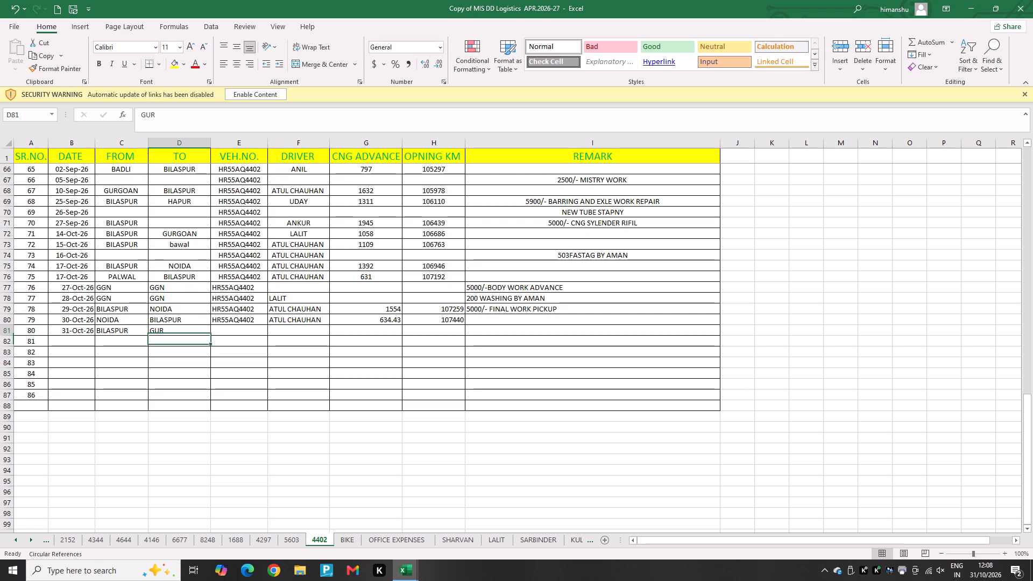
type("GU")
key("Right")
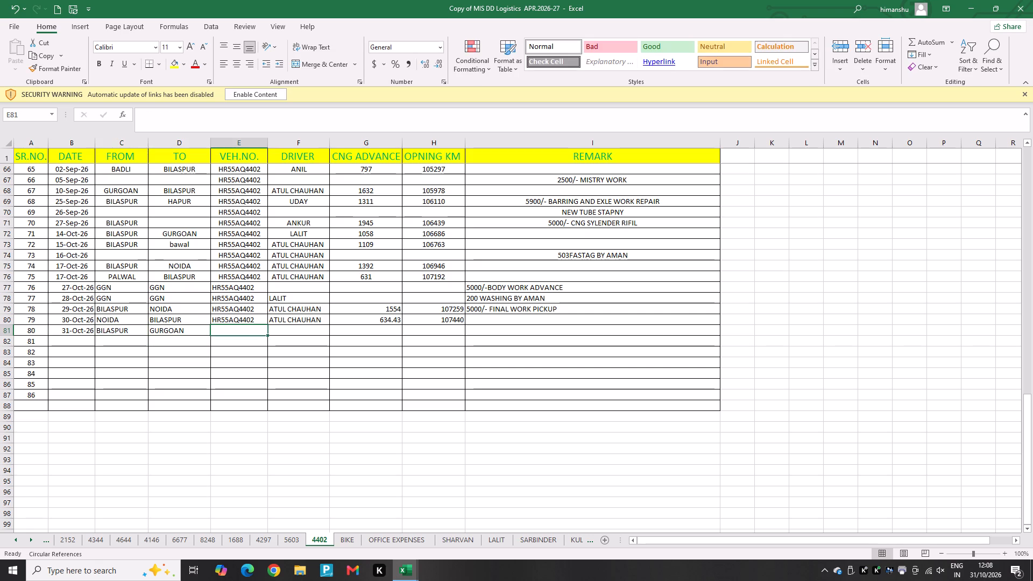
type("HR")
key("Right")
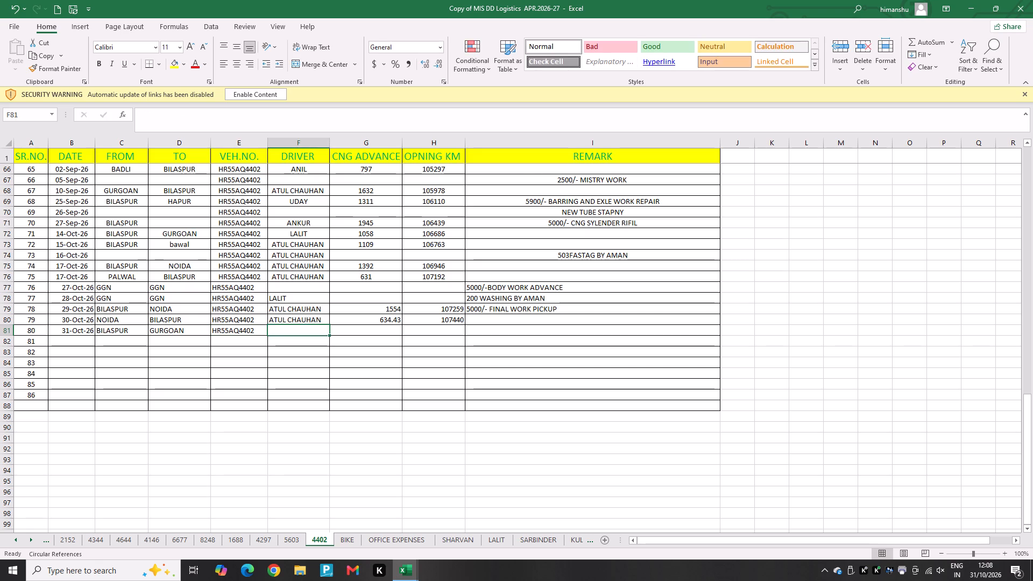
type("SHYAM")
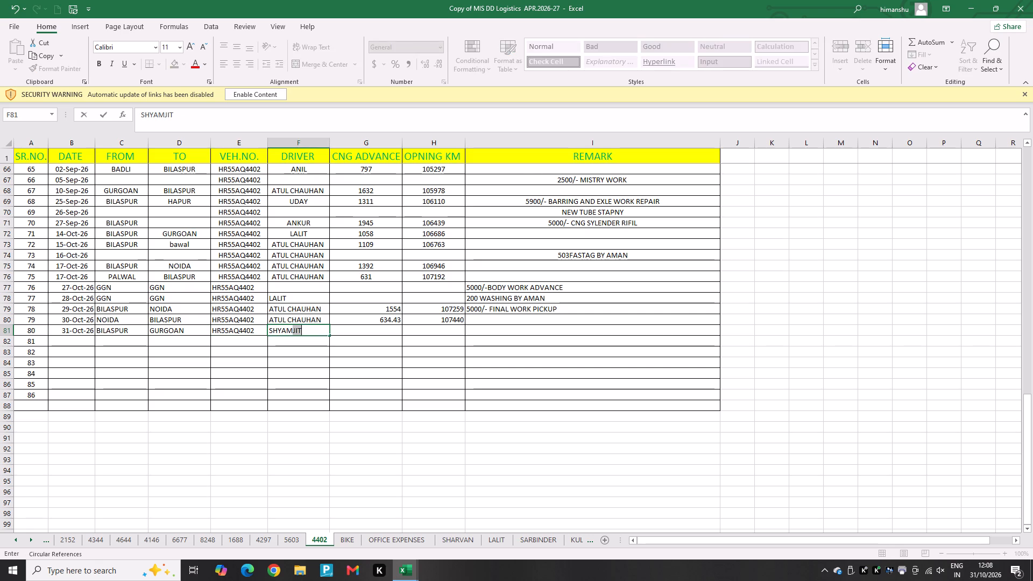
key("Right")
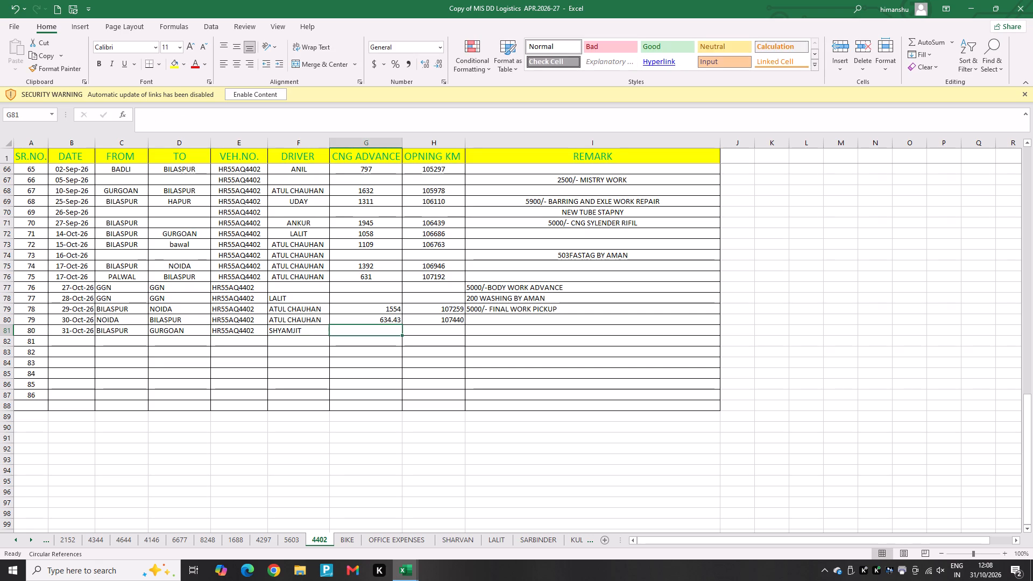
Complete serial no. 80 with CNG advance 1592 and opening km 107580.
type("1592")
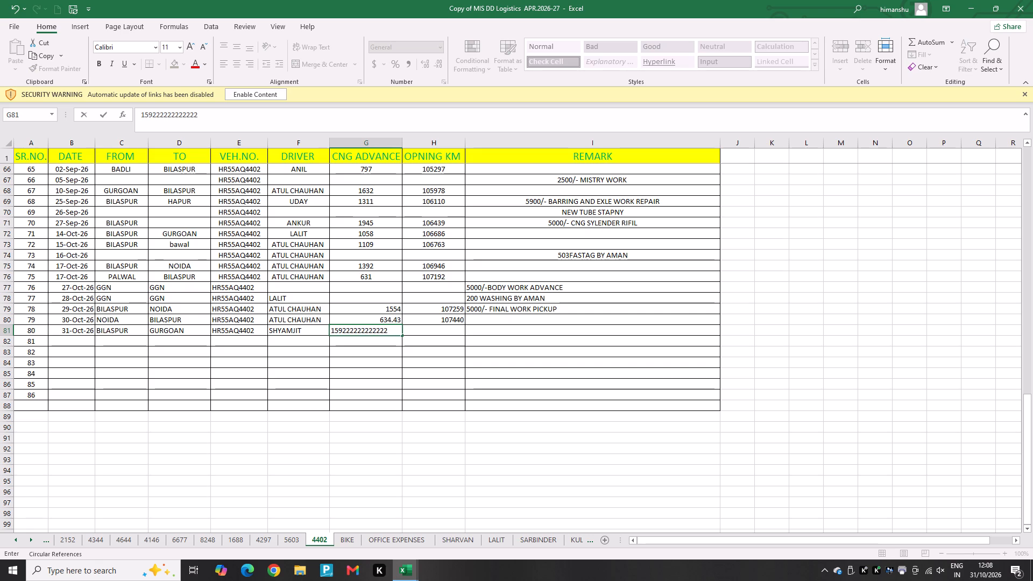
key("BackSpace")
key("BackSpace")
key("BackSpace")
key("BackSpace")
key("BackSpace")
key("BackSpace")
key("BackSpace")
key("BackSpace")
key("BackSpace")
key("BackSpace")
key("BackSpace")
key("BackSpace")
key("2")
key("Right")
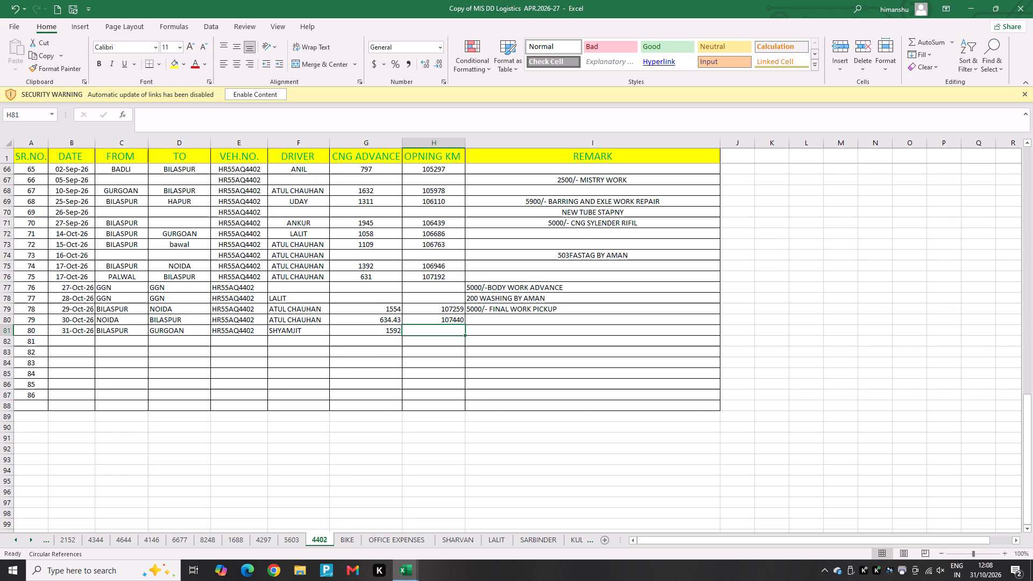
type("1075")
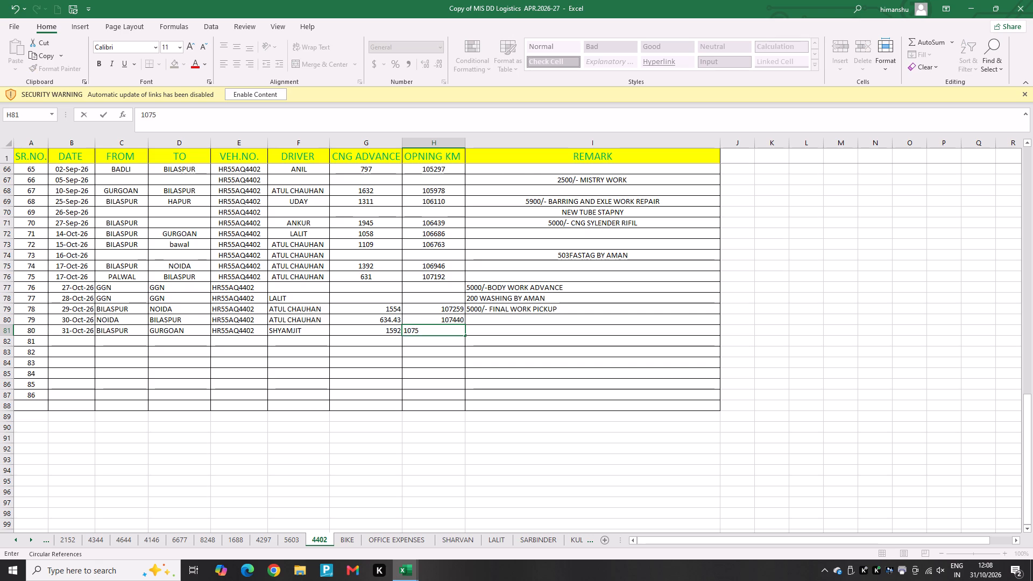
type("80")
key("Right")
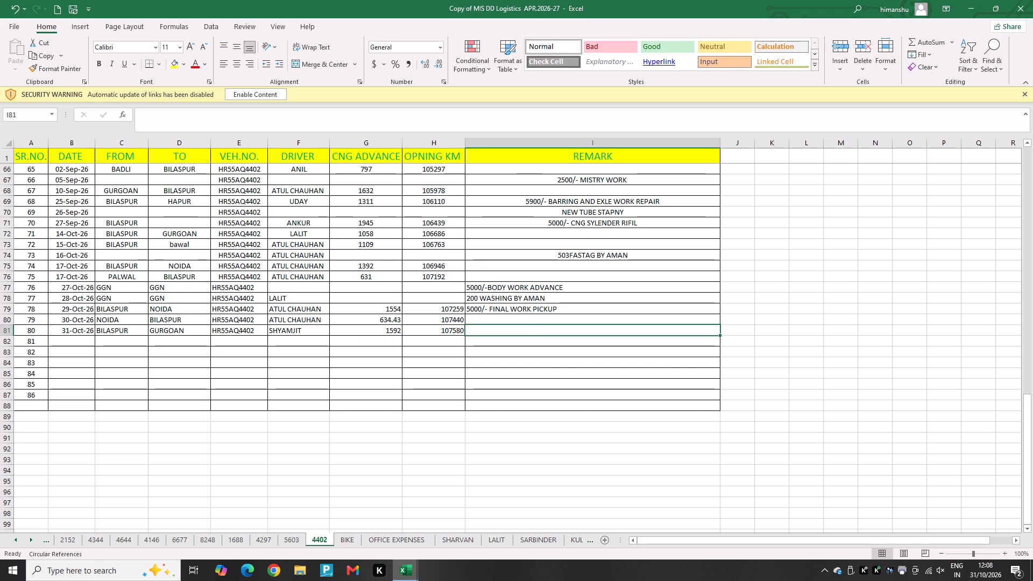
On the SHYAMJIT staff sheet, enter the date 31-Oct-26 for serial no. 54.
left_click(29, 543)
left_click(30, 542)
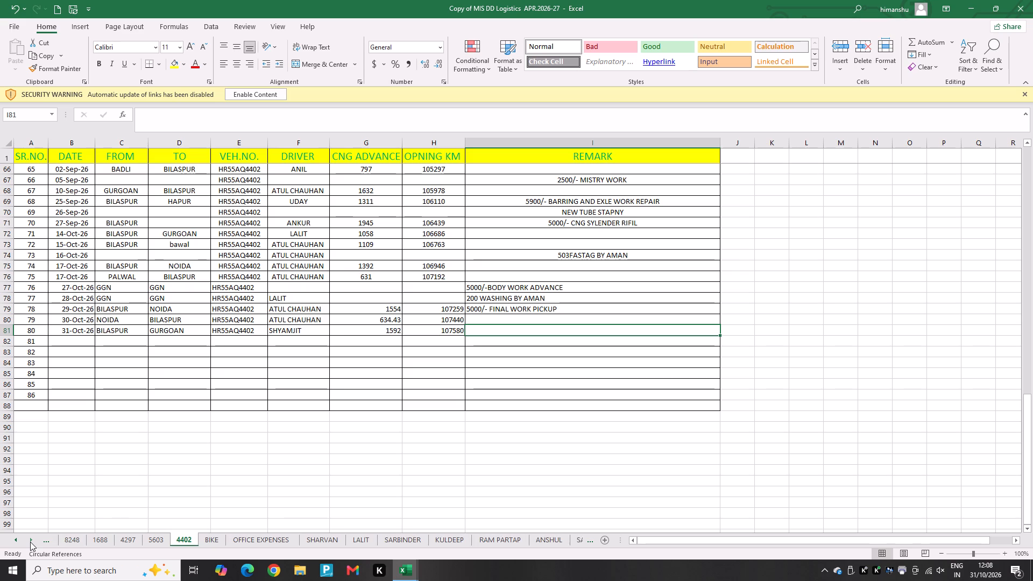
left_click(30, 542)
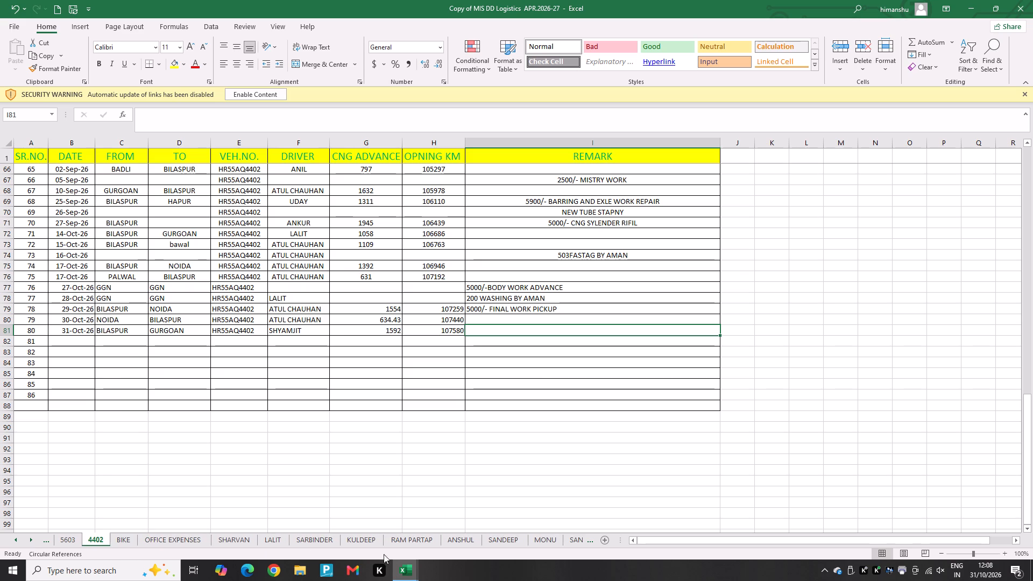
left_click(25, 542)
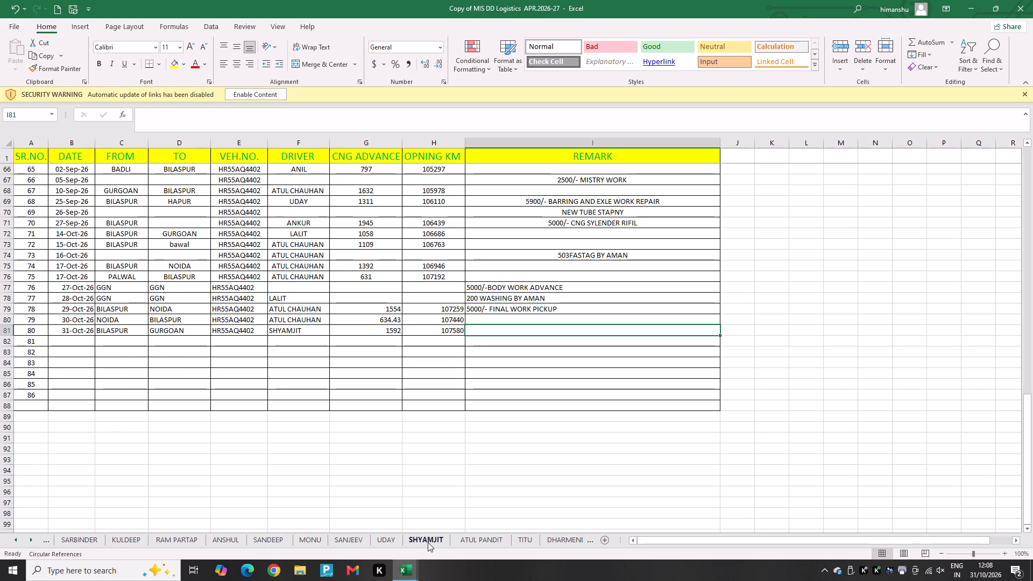
left_click(428, 542)
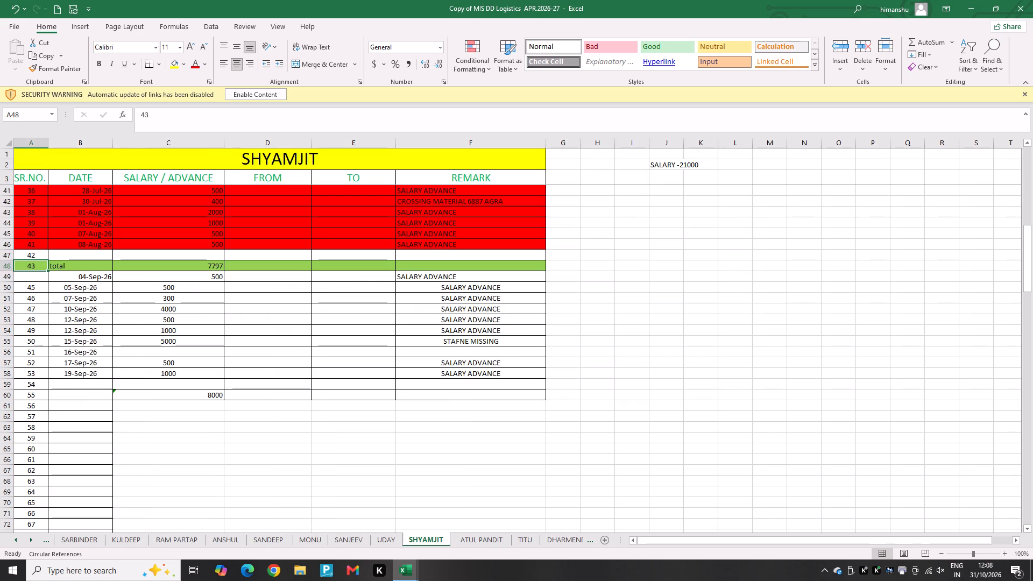
left_click(74, 384)
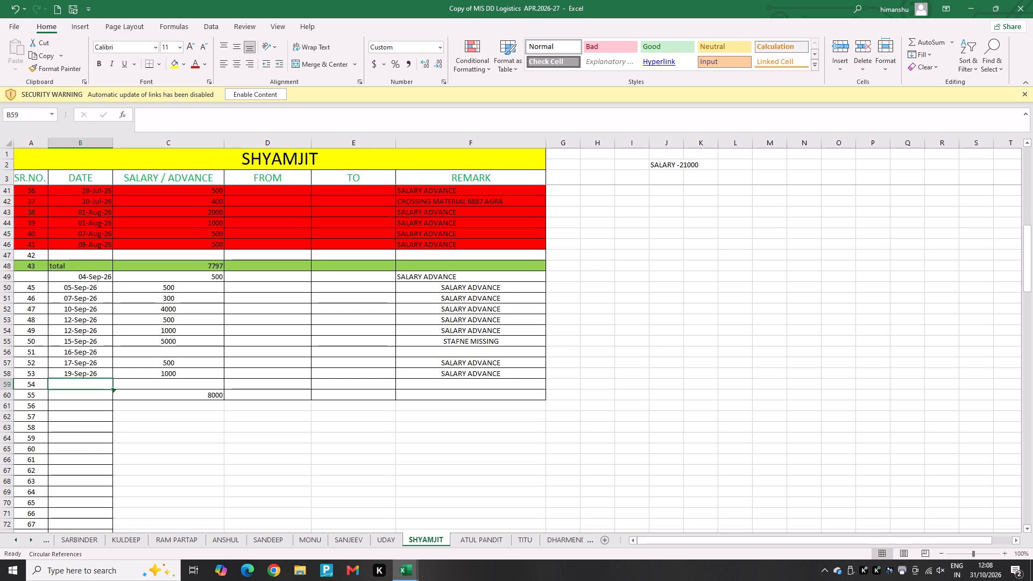
key("2")
key("BackSpace")
type("31-OCT-26")
key("Right")
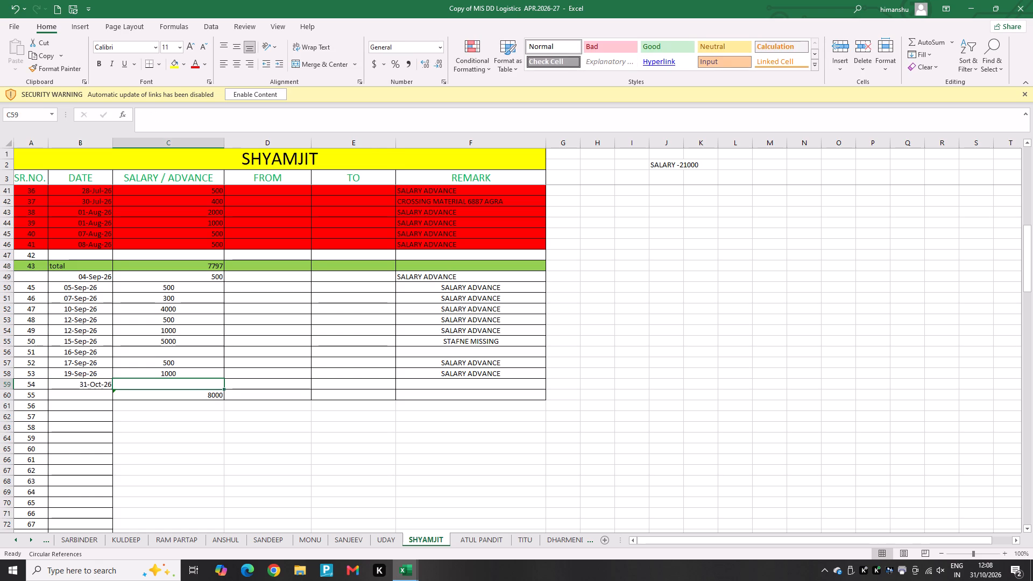
Complete serial no. 54 with an amount of 1000 and the remark SALARY ADVANCE.
type("1000")
key("Right")
key("Right")
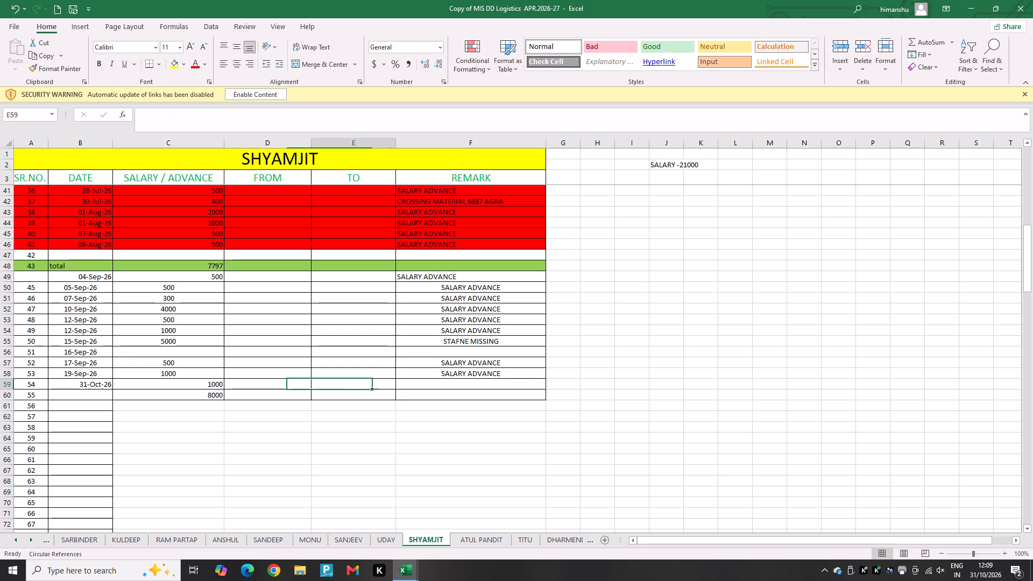
key("Right")
key("Right")
key("Left")
key("a")
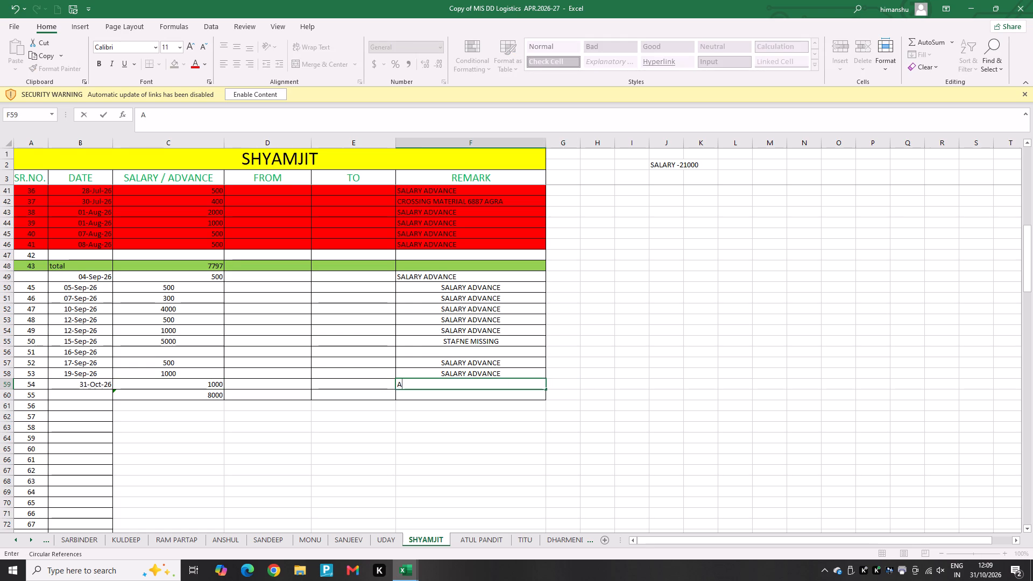
key("BackSpace")
type("SA")
key("Right")
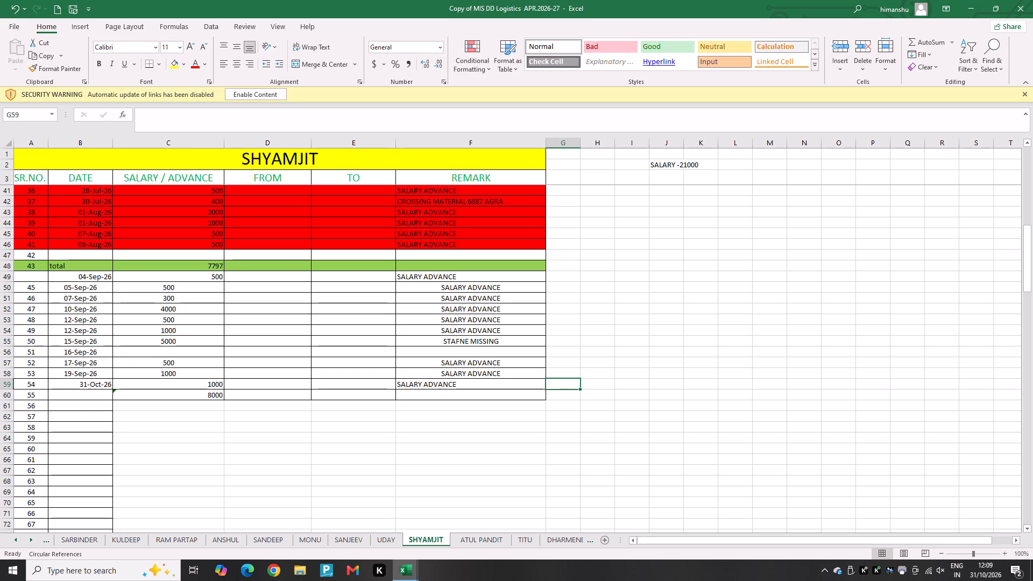
On vehicle sheet 1688, enter the date 31-Oct-26 and the route from BILASPUR to SONIPAT for serial no. 93.
left_click(19, 548)
left_click(12, 539)
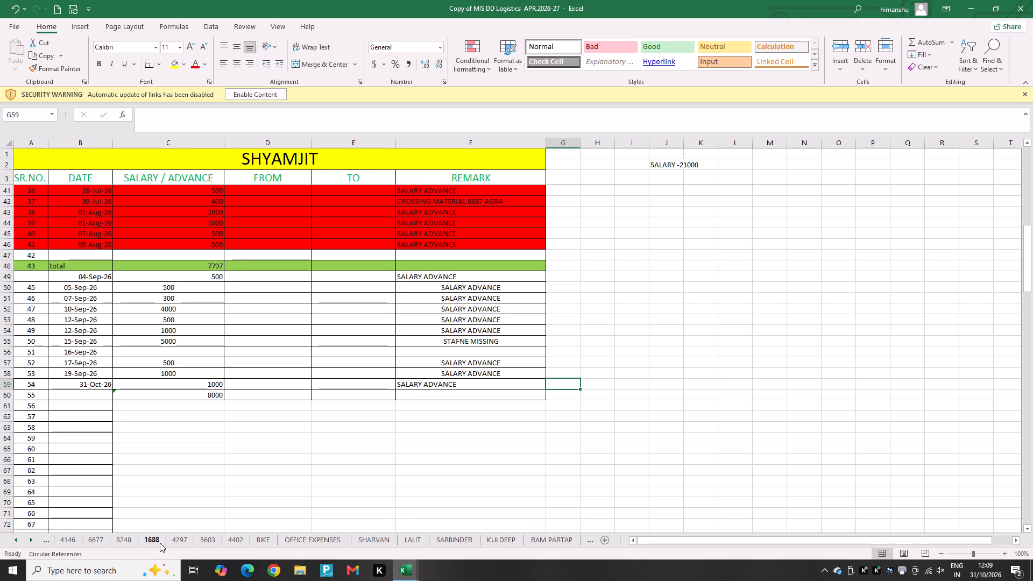
left_click(160, 543)
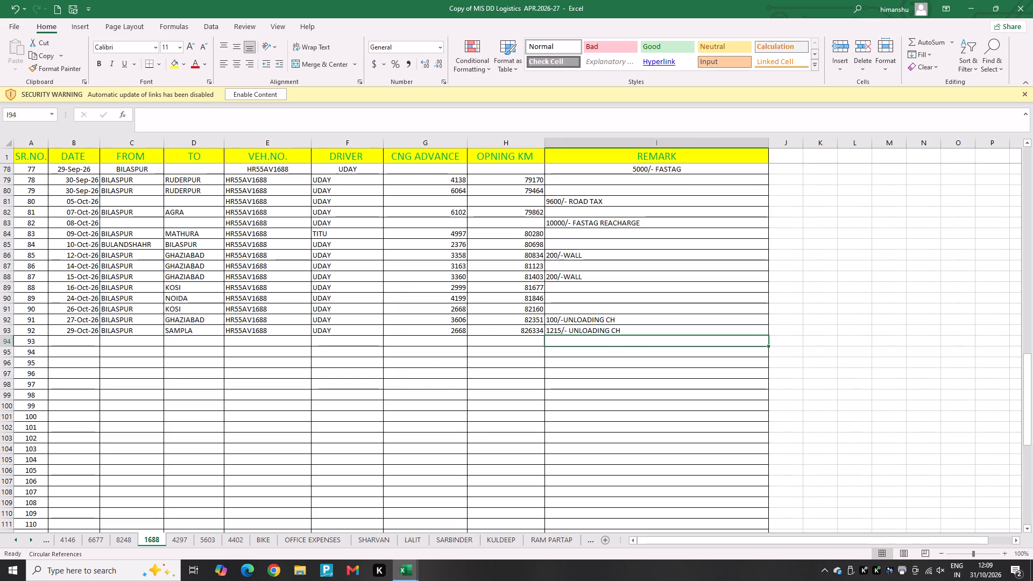
left_click(68, 339)
type("31-OCT")
type("-26")
key("Right")
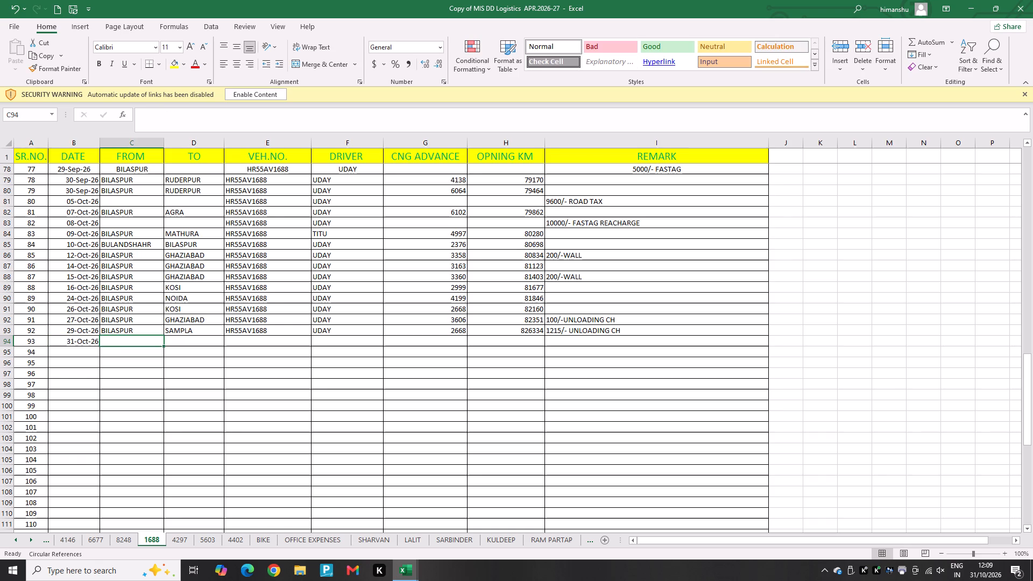
type("BILAS")
key("Right")
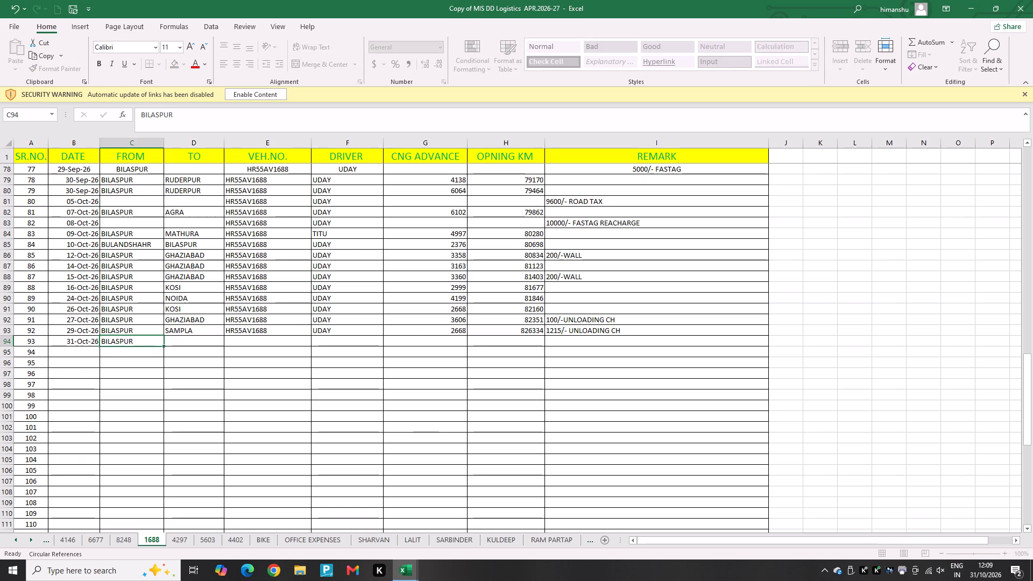
type("SONI")
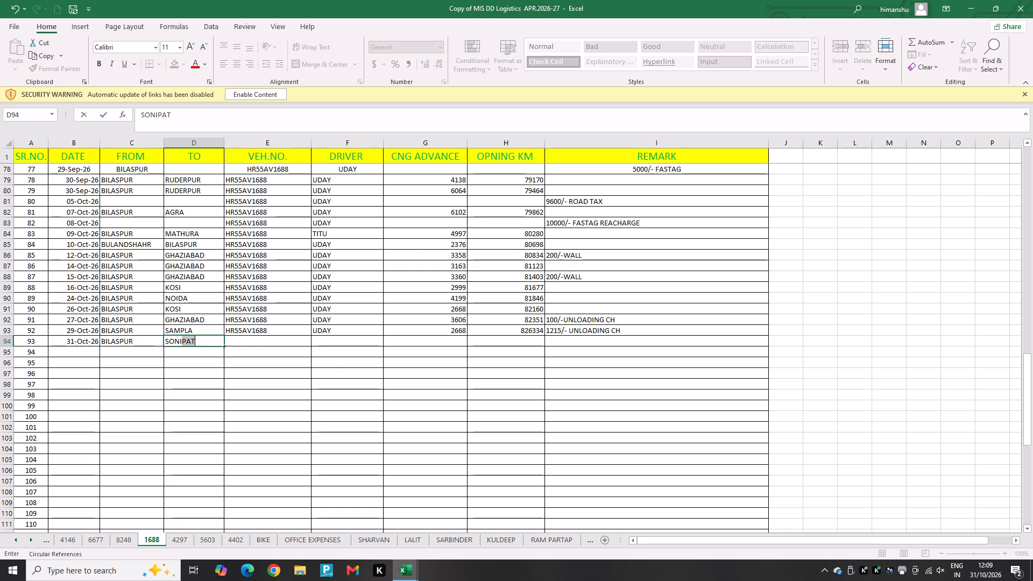
key("Right")
type("HR")
key("Right")
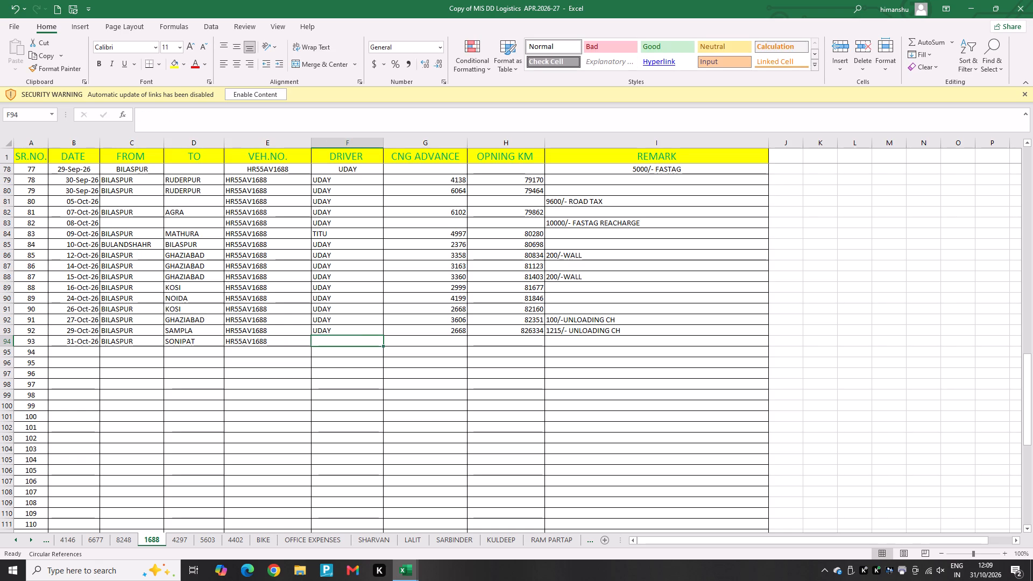
type("UDAY")
key("Right")
type("2838")
key("Right")
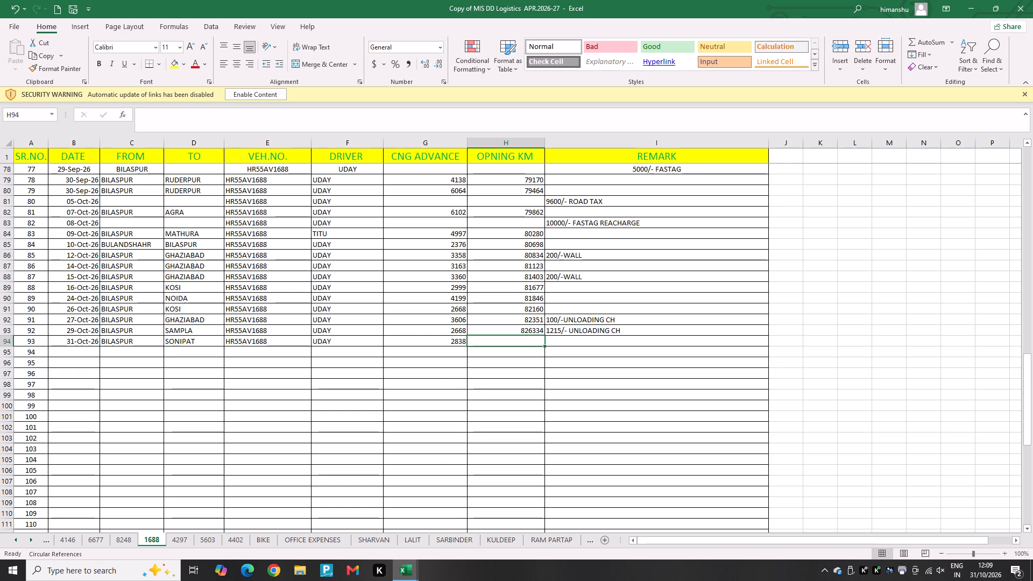
type("827")
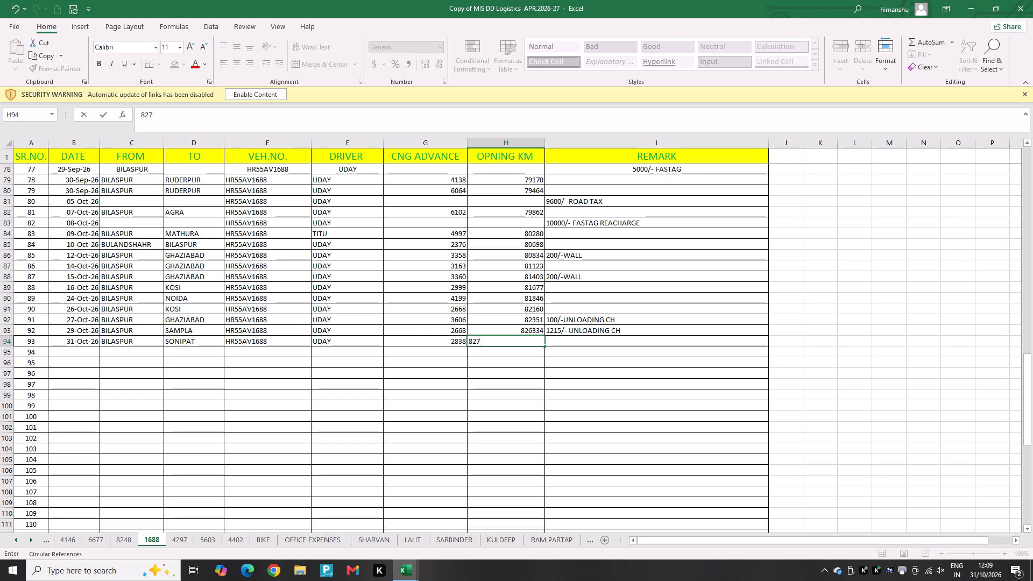
type("89")
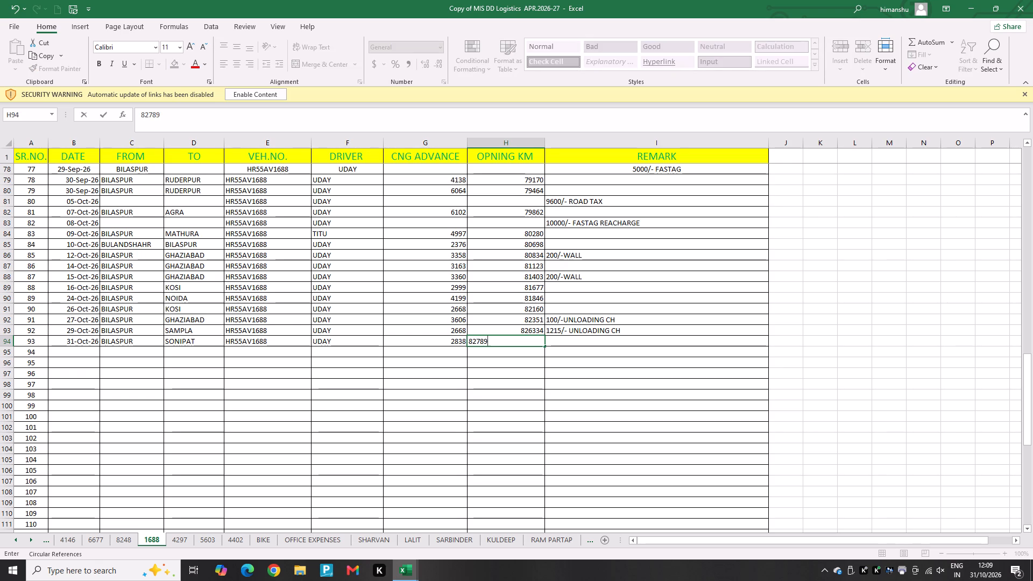
key("Right")
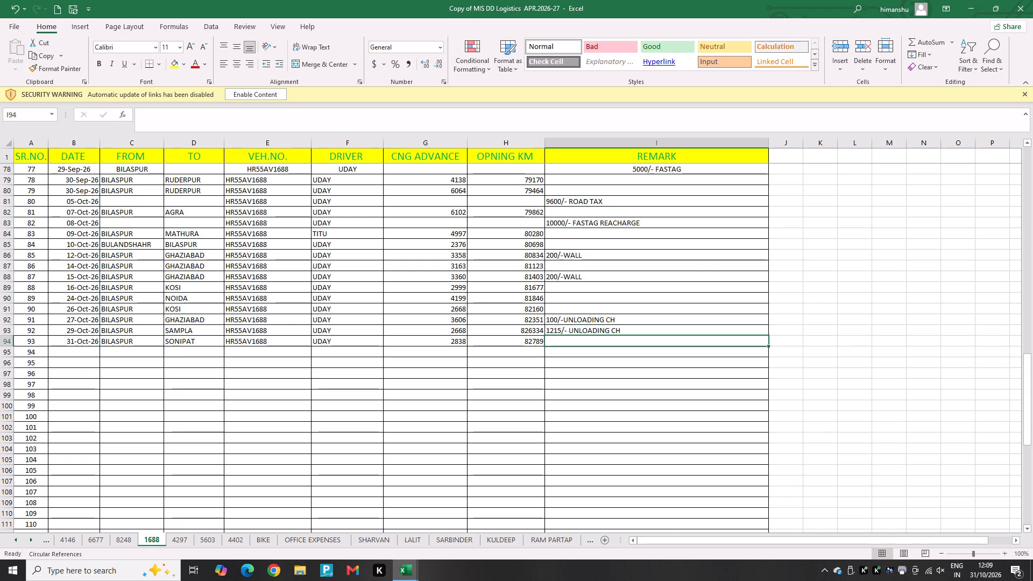
On the TARUN staff sheet, record serial no. 3 dated 31-Oct-26 with an amount of 500 and the remark SALARY ADVANCE.
left_click(25, 544)
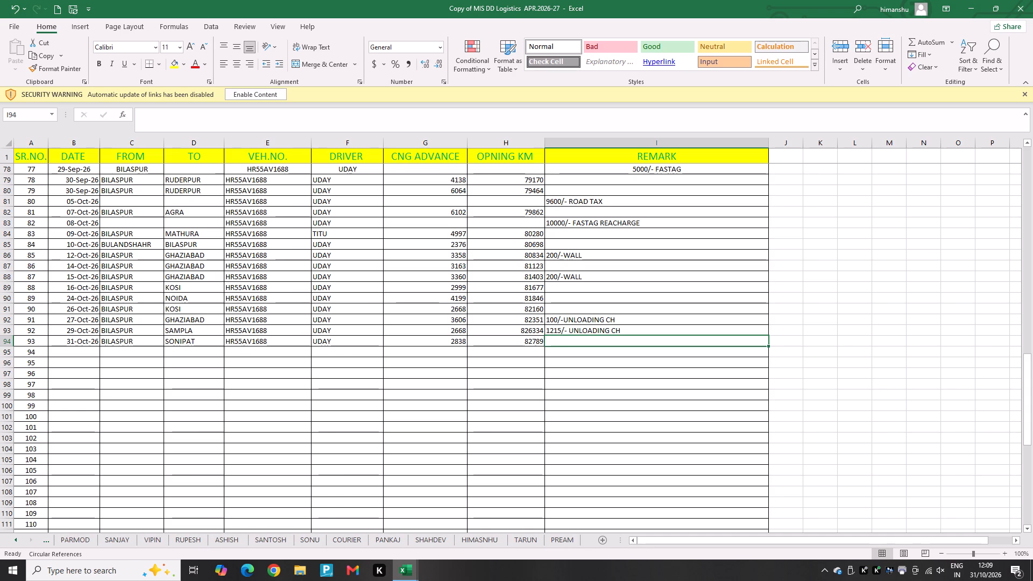
left_click(534, 539)
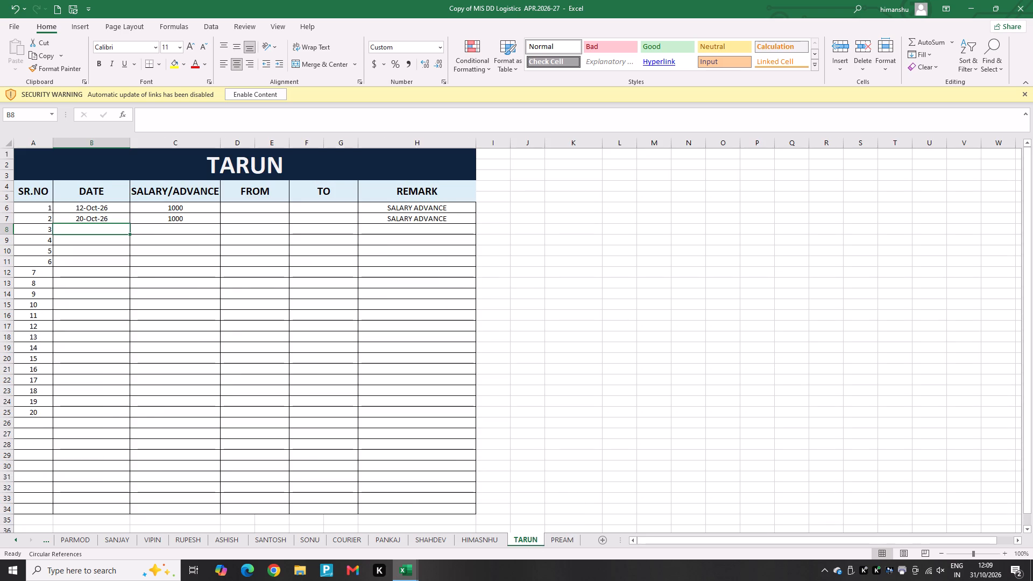
type("31-")
type("OCT")
key("minus")
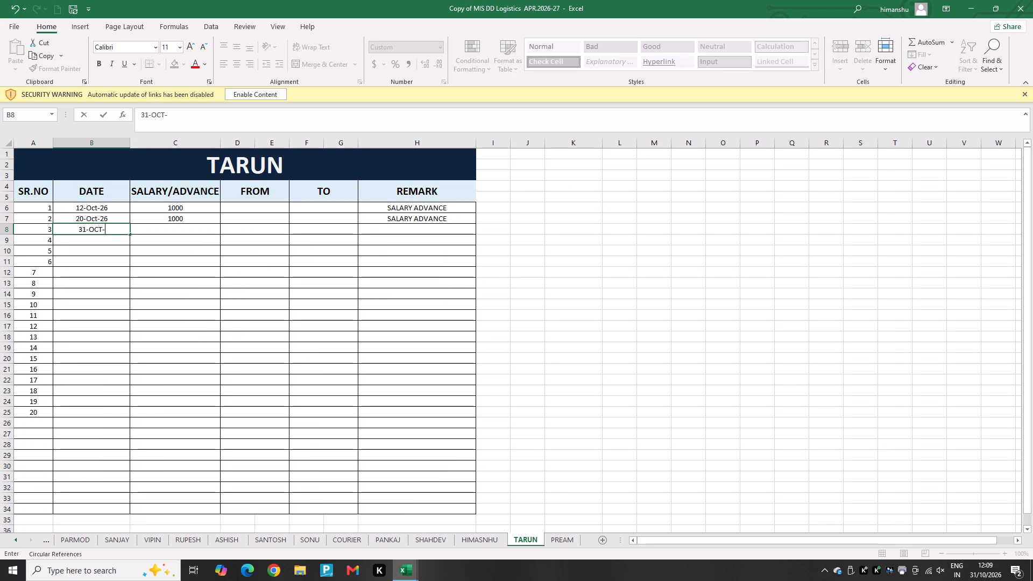
type("26")
key("Right")
type("500")
key("Right")
key("Right")
key("Right")
type("SALARY AD")
key("Down")
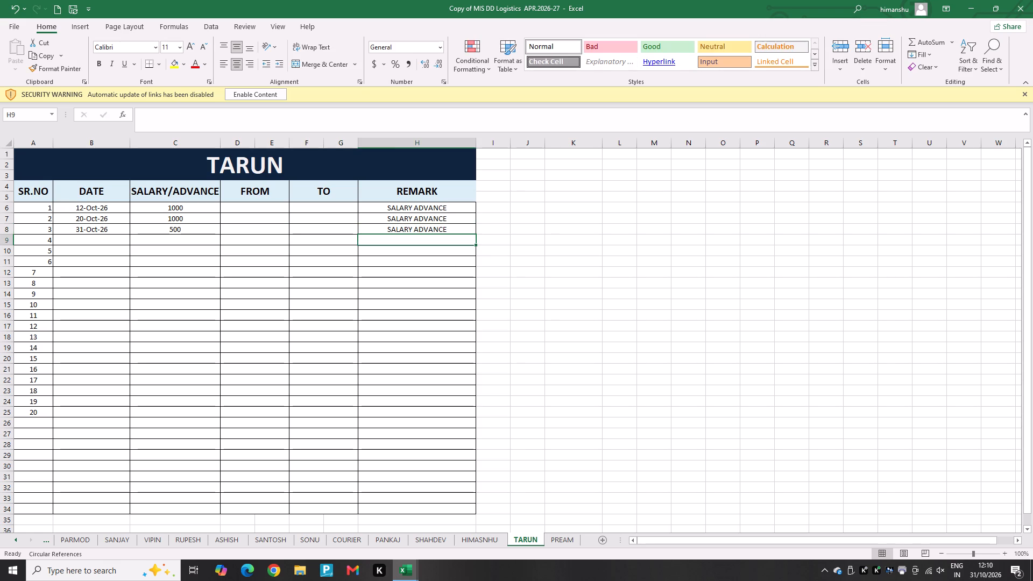